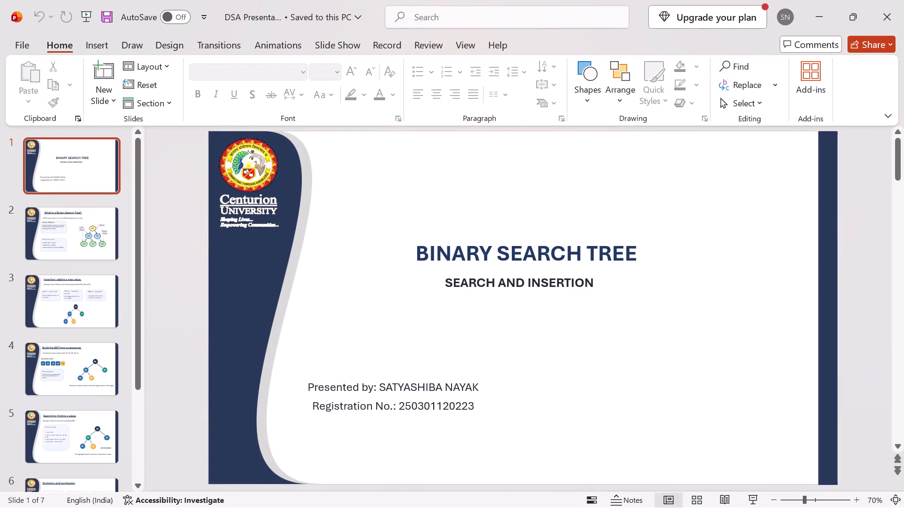
Review the presentation's slides on the BST definition, insertion, building from a sequence, and searching.
{"action": "scroll", "coordinate": [40, 325], "scroll_direction": "down", "scroll_amount": 1}
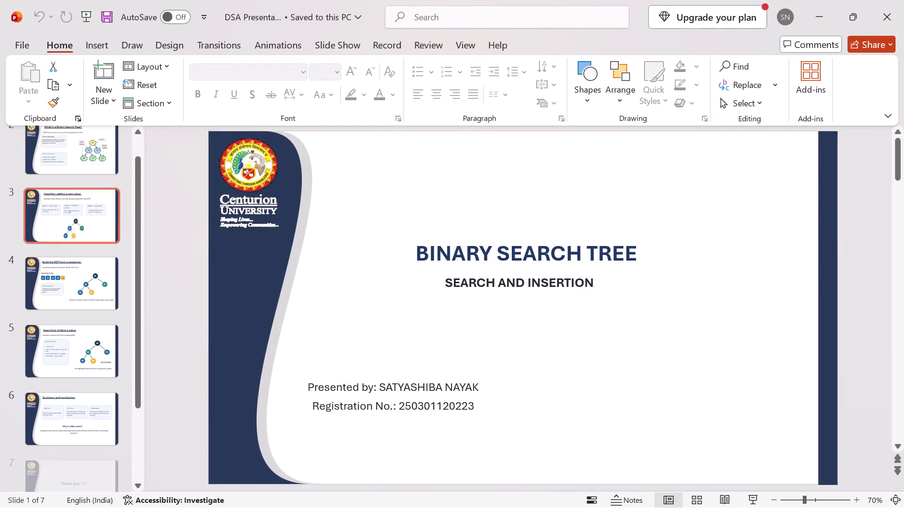
{"action": "scroll", "coordinate": [40, 325], "scroll_direction": "down", "scroll_amount": 2}
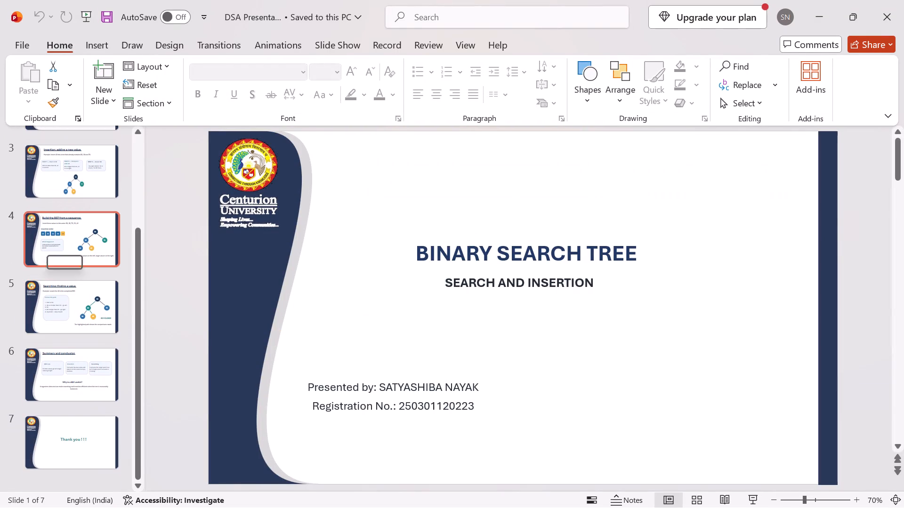
{"action": "left_click", "coordinate": [47, 241]}
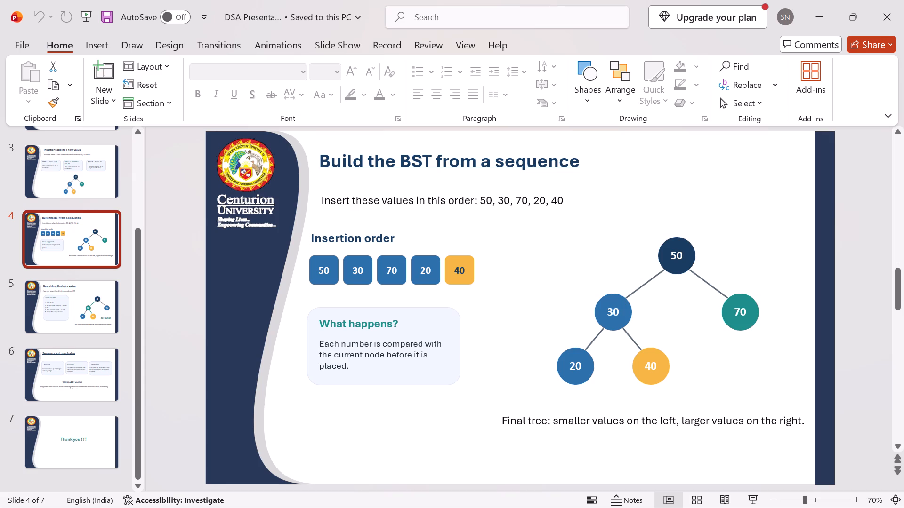
{"action": "left_click", "coordinate": [58, 313]}
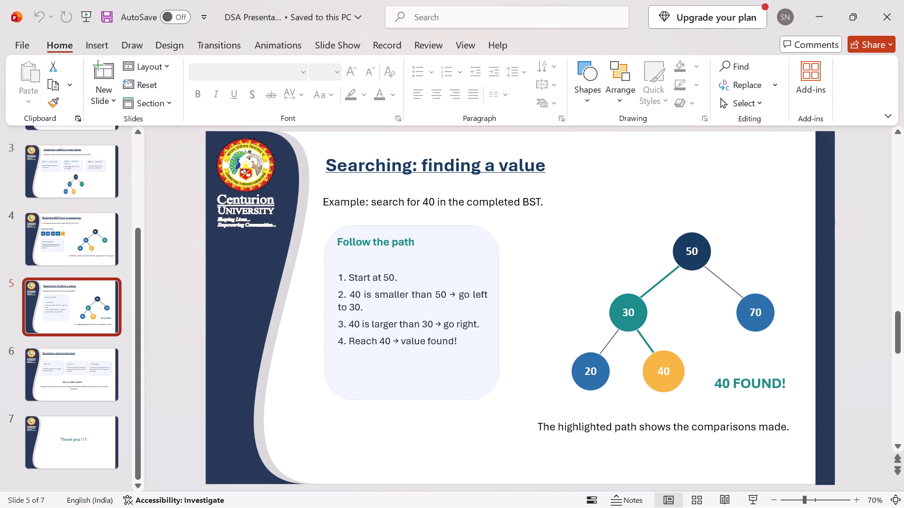
{"action": "left_click", "coordinate": [48, 226]}
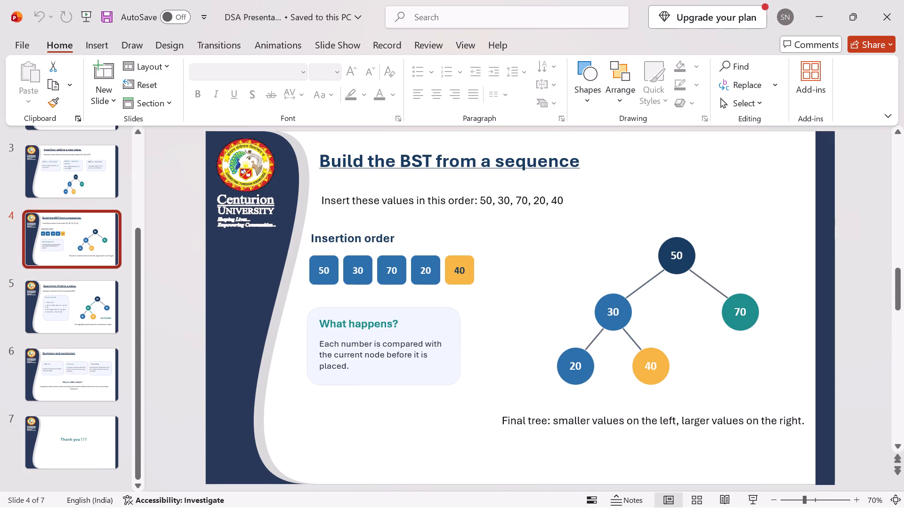
{"action": "scroll", "coordinate": [48, 226], "scroll_direction": "up", "scroll_amount": 1}
{"action": "left_click", "coordinate": [71, 222]}
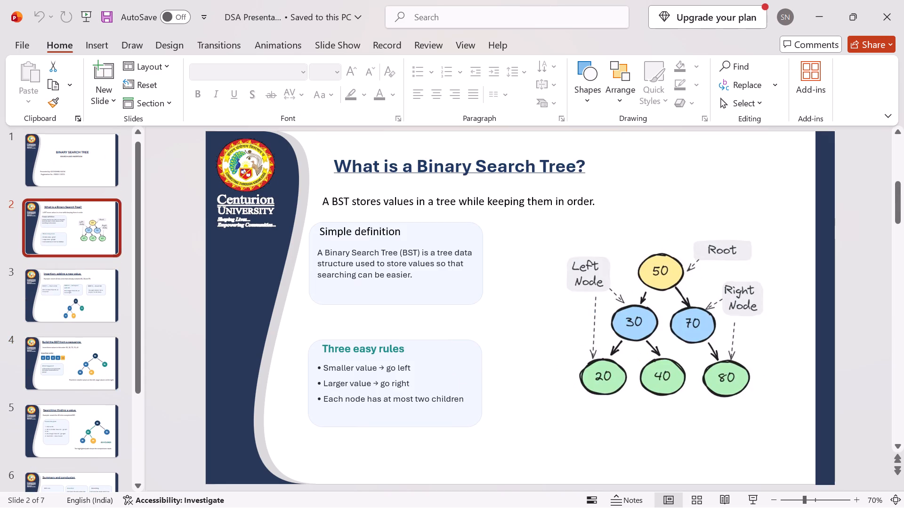
{"action": "left_click", "coordinate": [38, 303]}
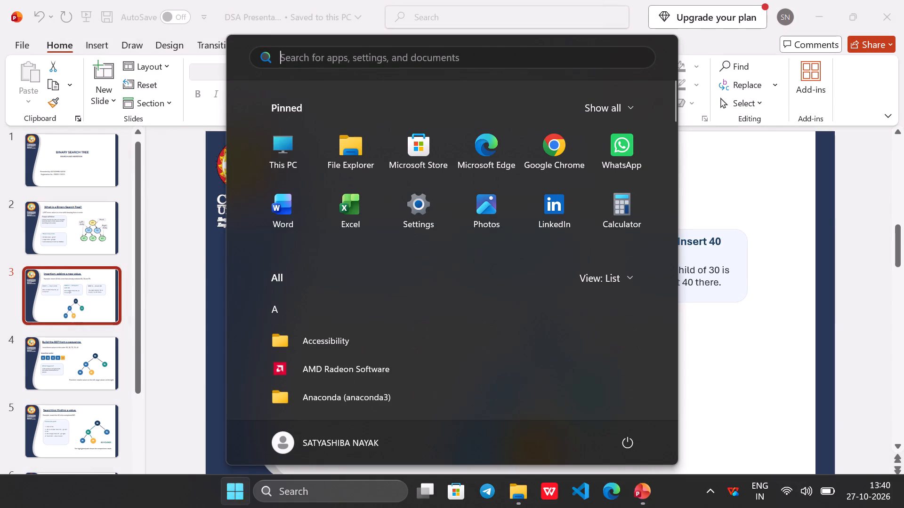
{"action": "left_click", "coordinate": [552, 146]}
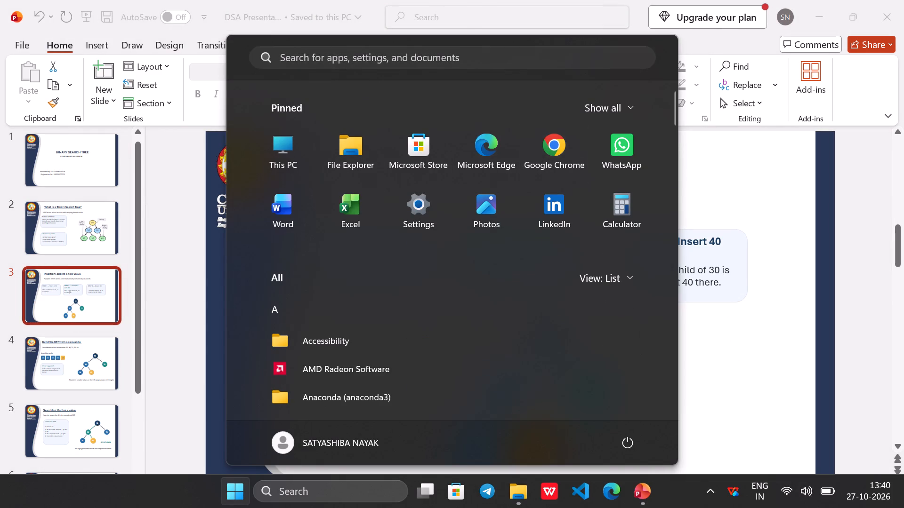
{"action": "left_click_drag", "start_coordinate": [552, 146], "coordinate": [373, 309]}
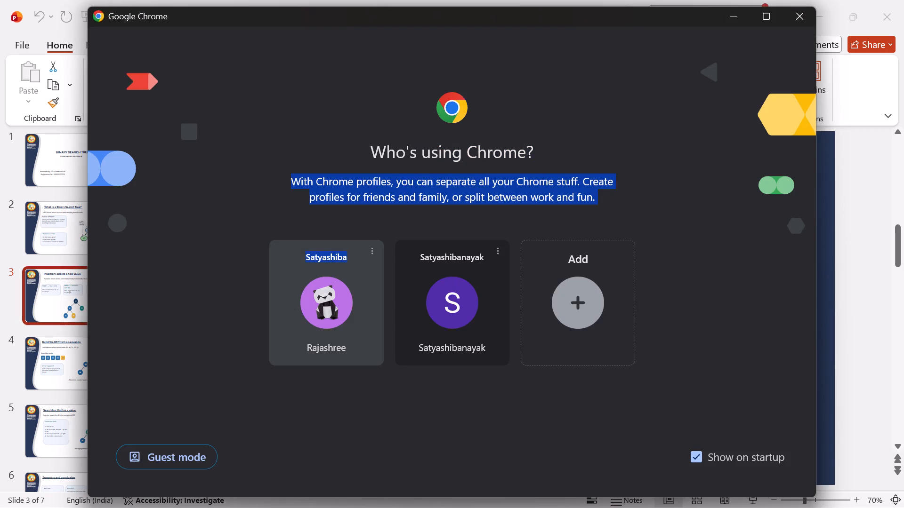
{"action": "left_click_drag", "start_coordinate": [373, 309], "coordinate": [341, 317]}
{"action": "left_click", "coordinate": [227, 273]}
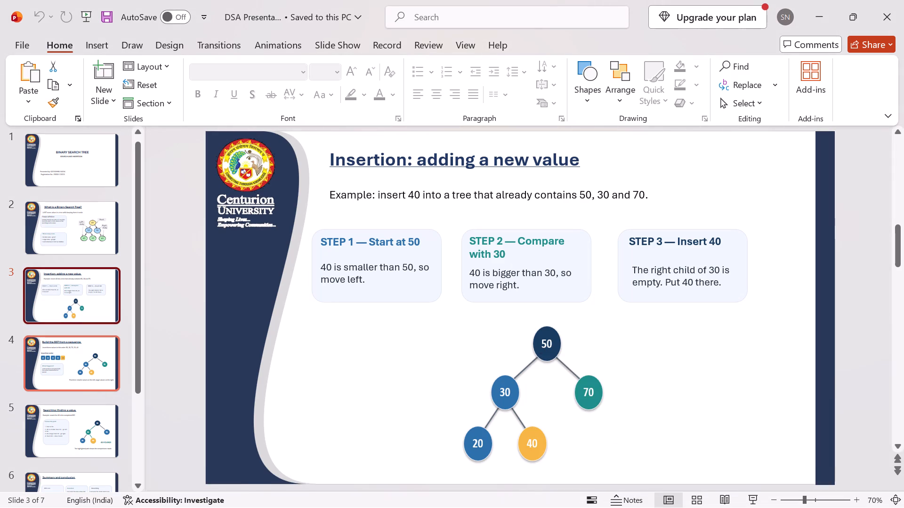
{"action": "left_click", "coordinate": [54, 349]}
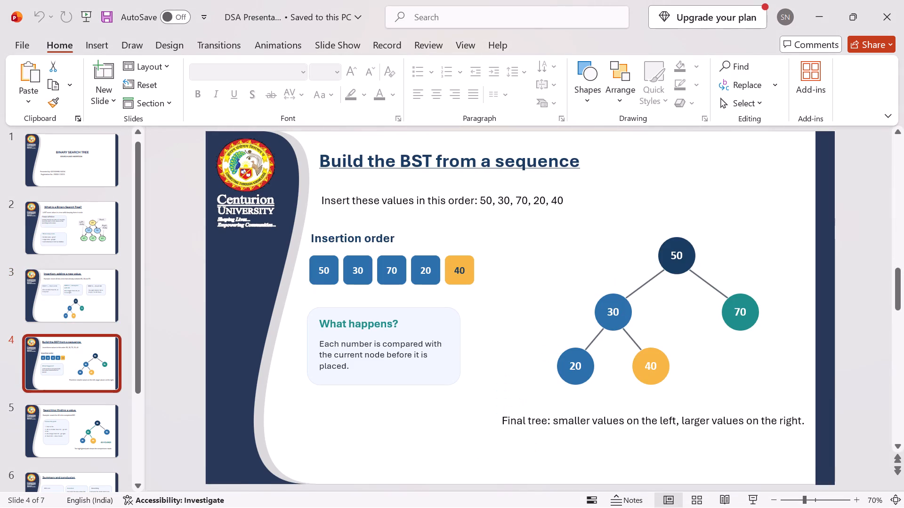
{"action": "left_click", "coordinate": [69, 292]}
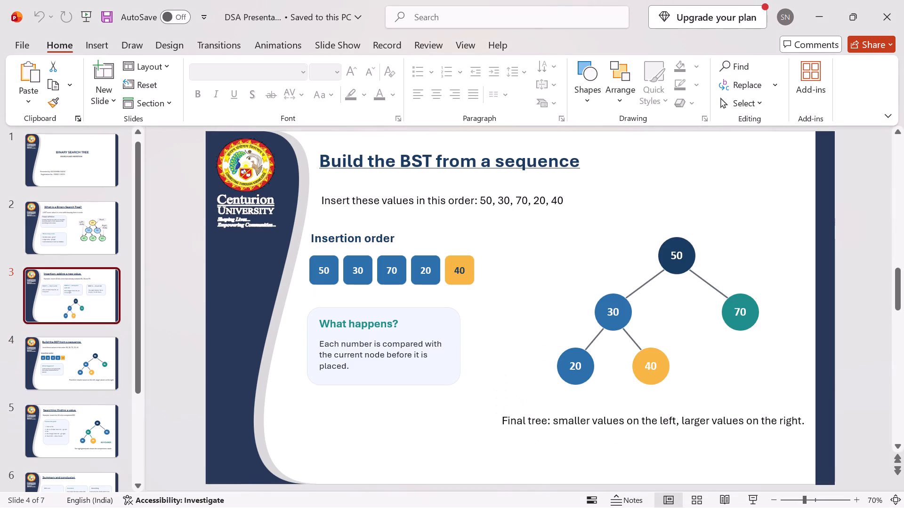
{"action": "left_click", "coordinate": [104, 102]}
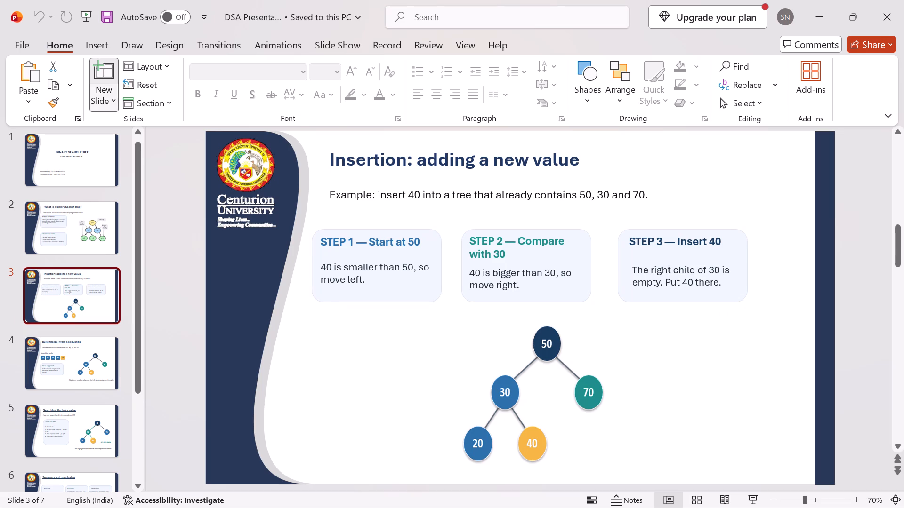
{"action": "left_click", "coordinate": [137, 363]}
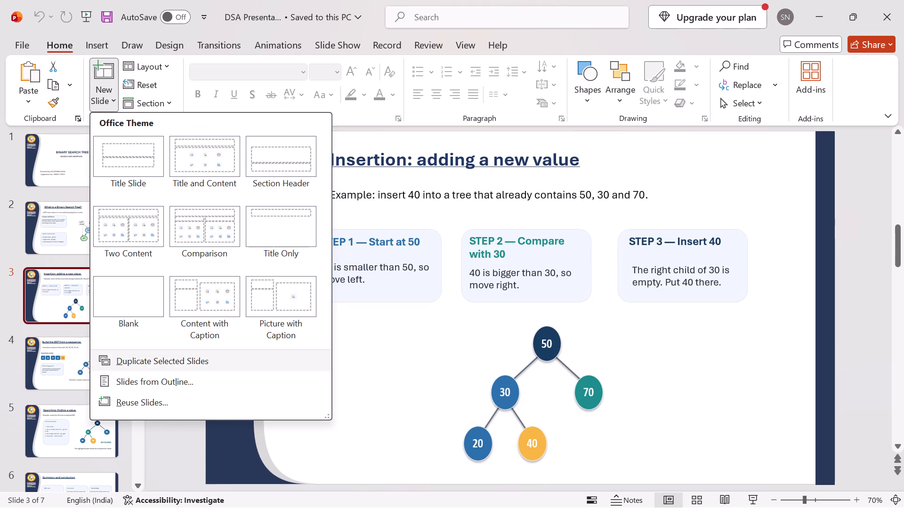
{"action": "left_click", "coordinate": [74, 358]}
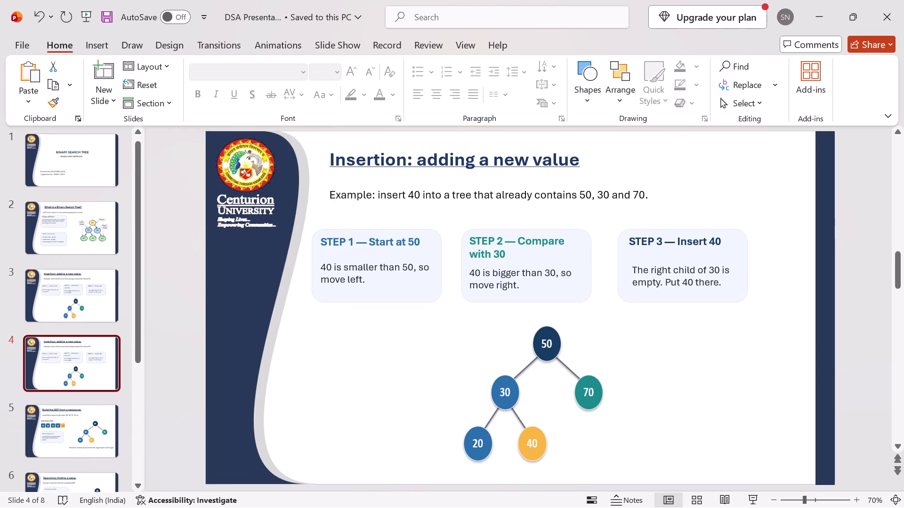
Delete the group holding the title and the three step boxes from the duplicated slide 4.
{"action": "left_click", "coordinate": [428, 355]}
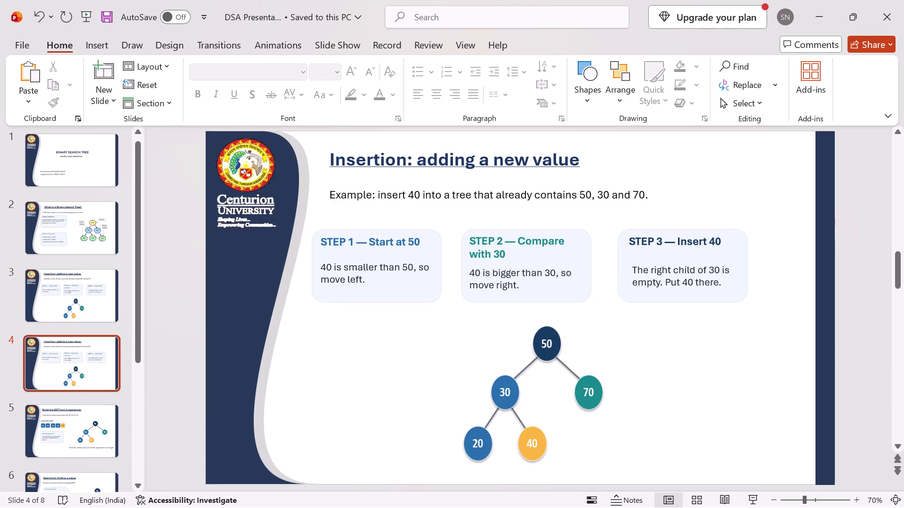
{"action": "left_click", "coordinate": [329, 209]}
{"action": "left_click", "coordinate": [306, 145]}
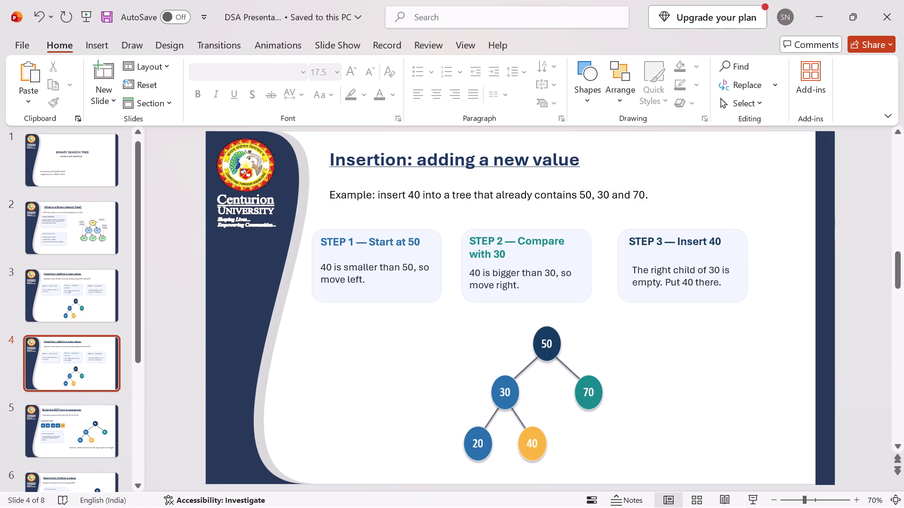
{"action": "left_click", "coordinate": [320, 143]}
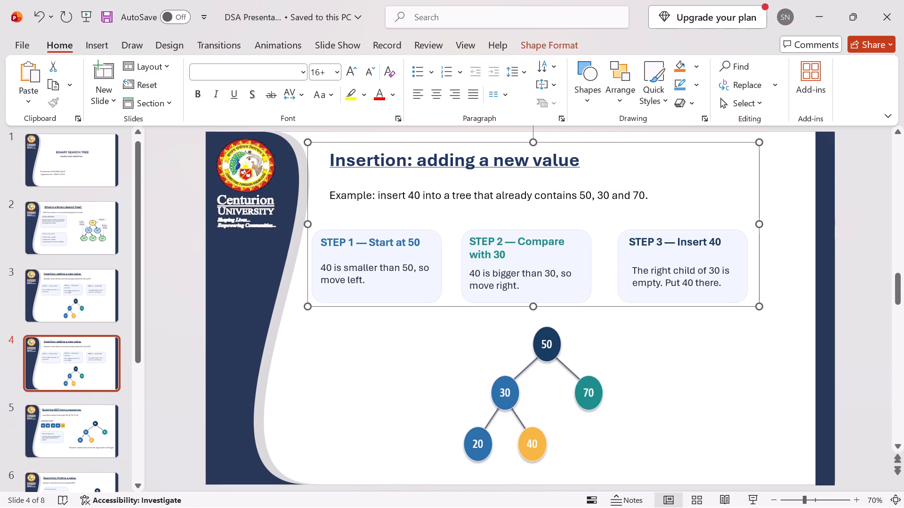
{"action": "key", "text": "Delete"}
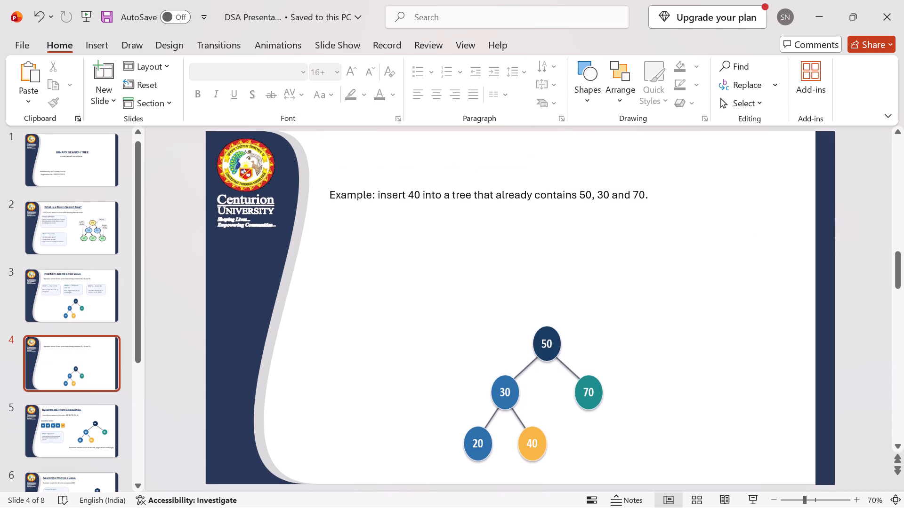
Clear all the text of the "Example: insert 40 into a tree" line on slide 4, keeping its text box.
{"action": "left_click", "coordinate": [376, 196]}
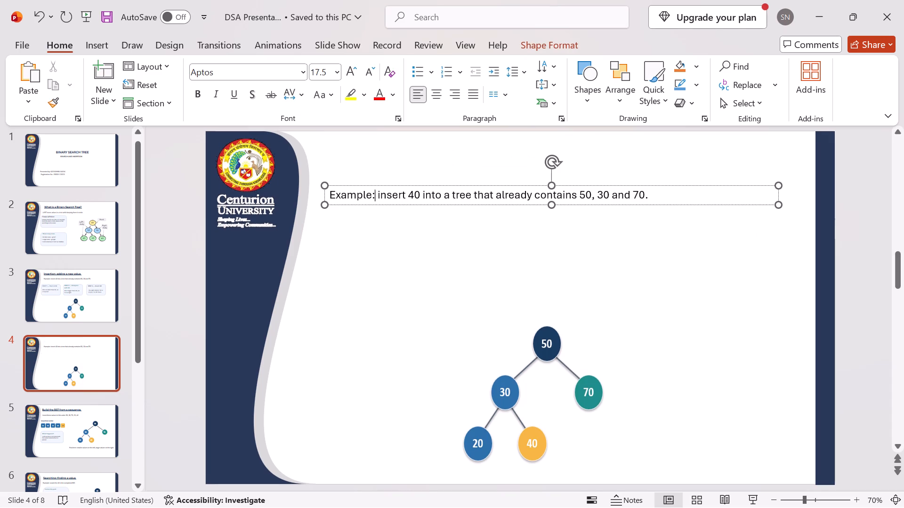
{"action": "key", "text": "Delete"}
{"action": "left_click", "coordinate": [376, 196]}
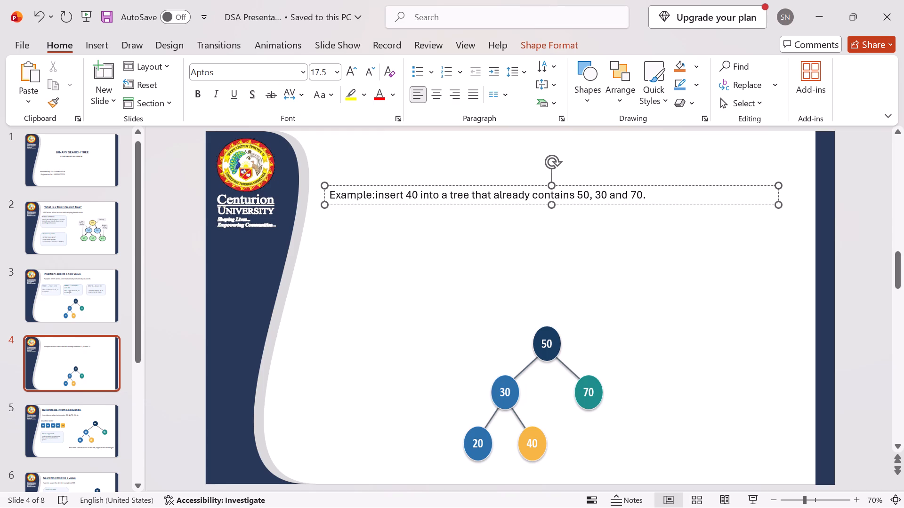
{"action": "key", "text": "ctrl+a"}
{"action": "key", "text": "Delete"}
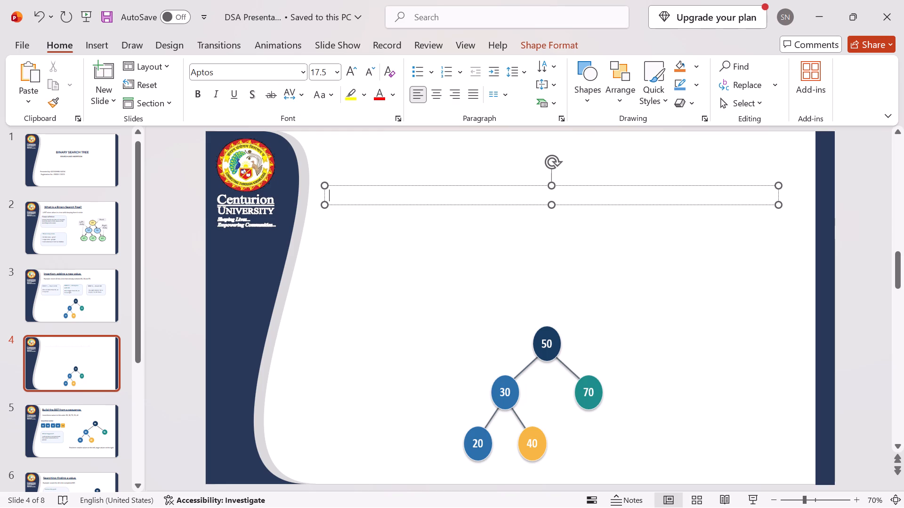
Delete the tree diagram with nodes 50, 30, 70, 20 and 40 from slide 4.
{"action": "left_click", "coordinate": [534, 387]}
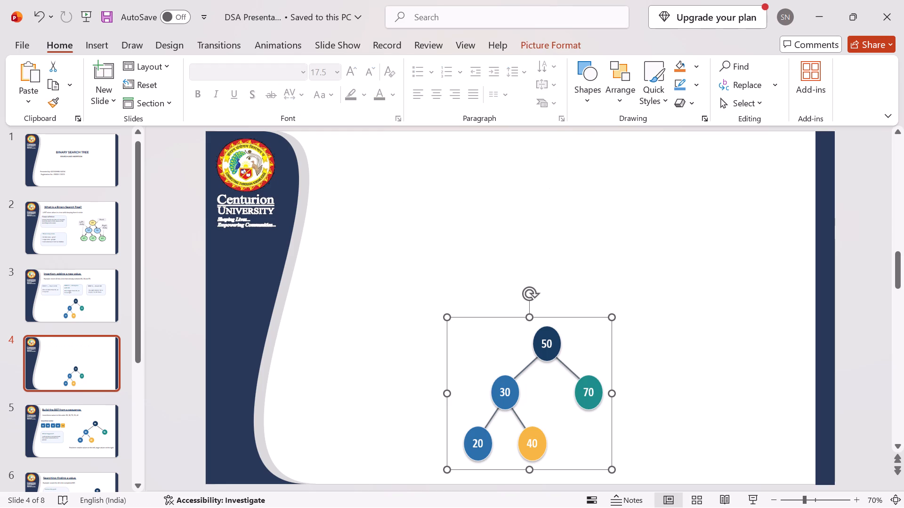
{"action": "key", "text": "Delete"}
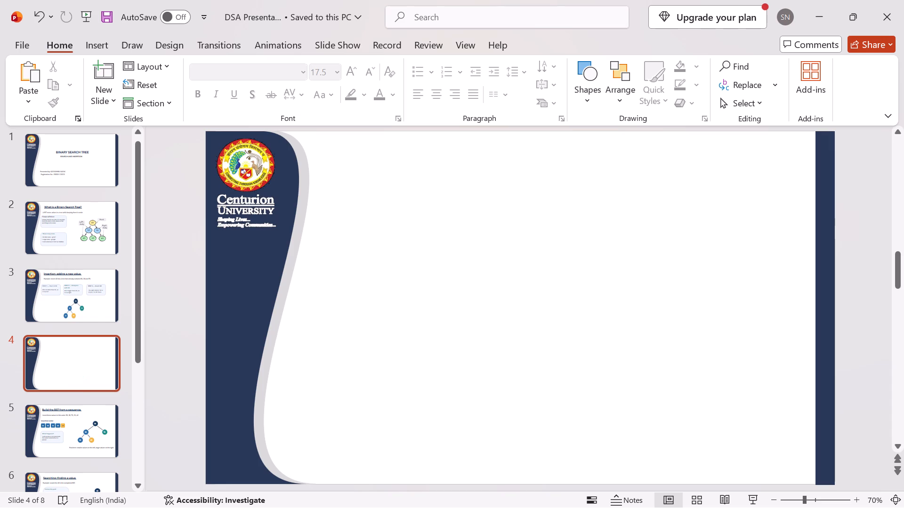
Paste the copied ALGORITHM INSERT(root, value) pseudocode onto slide 4 and move its text box up beside the curved border.
{"action": "key", "text": "ctrl+v"}
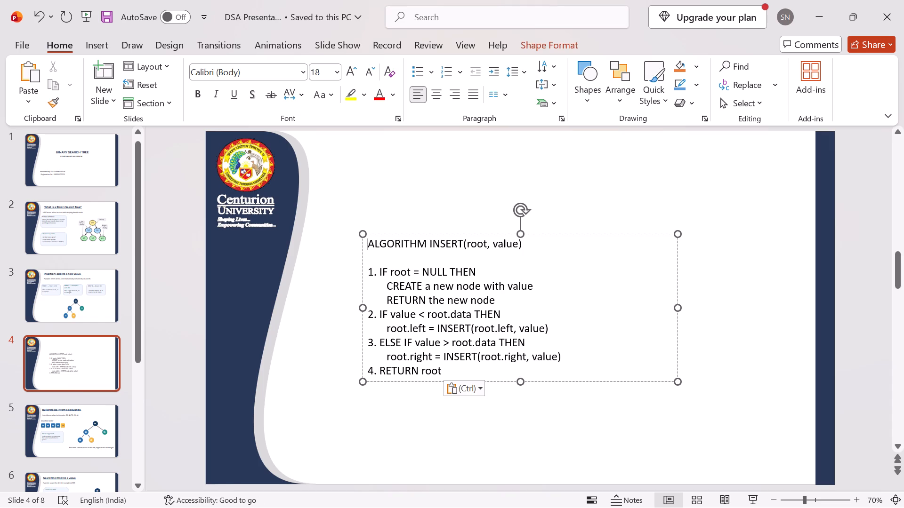
{"action": "left_click_drag", "start_coordinate": [564, 251], "coordinate": [523, 202]}
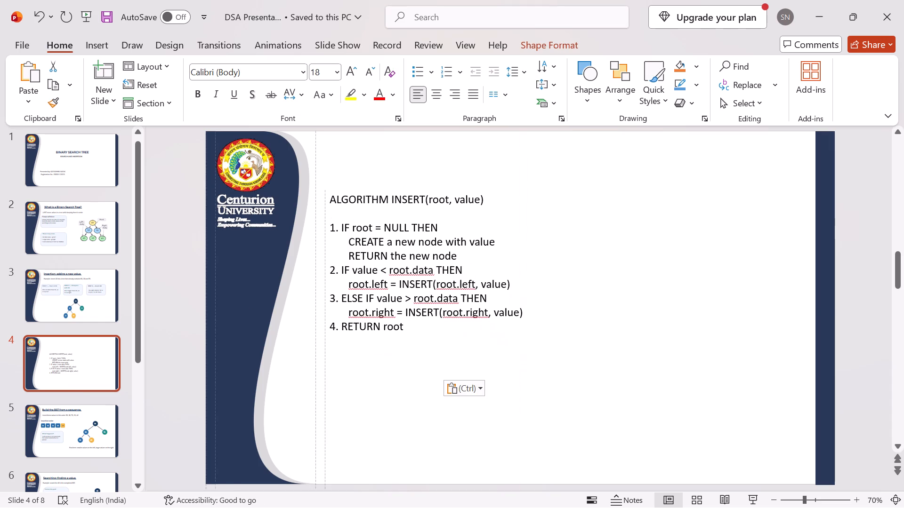
{"action": "left_click_drag", "start_coordinate": [523, 202], "coordinate": [535, 202]}
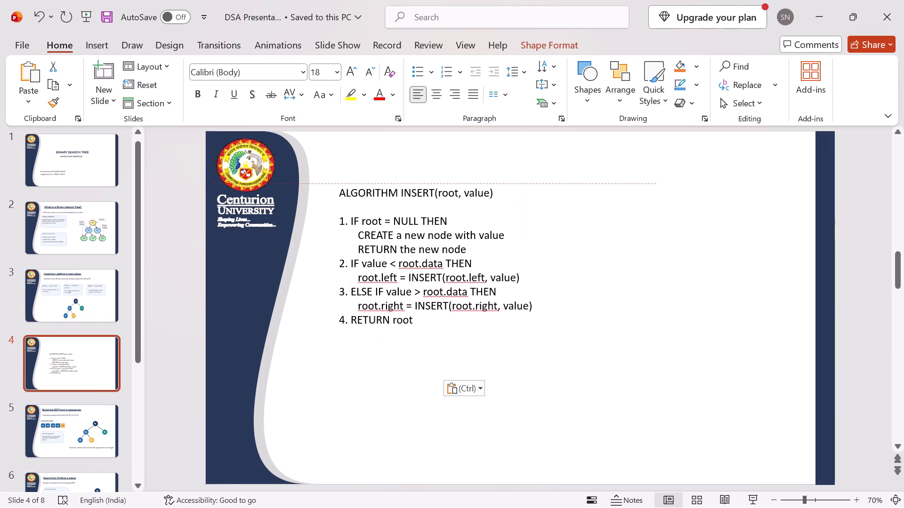
{"action": "left_click_drag", "start_coordinate": [535, 202], "coordinate": [529, 204]}
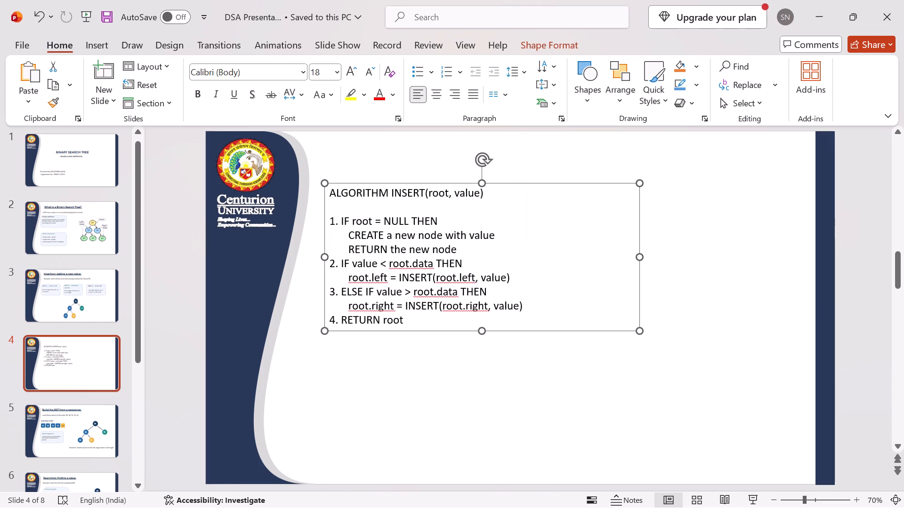
{"action": "left_click_drag", "start_coordinate": [481, 330], "coordinate": [476, 388]}
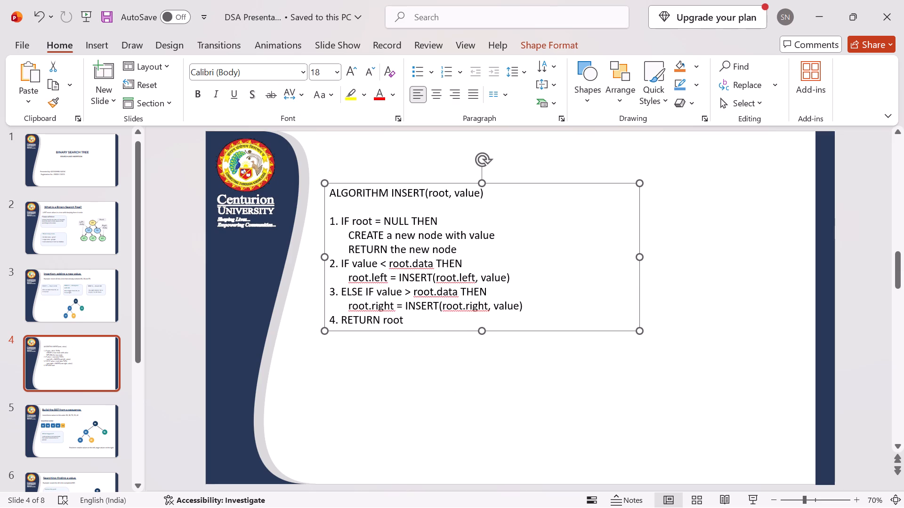
Enlarge all the INSERT pseudocode text to 24 pt and shift its text box slightly away from the curved border.
{"action": "left_click", "coordinate": [387, 317]}
{"action": "key", "text": "ctrl+a"}
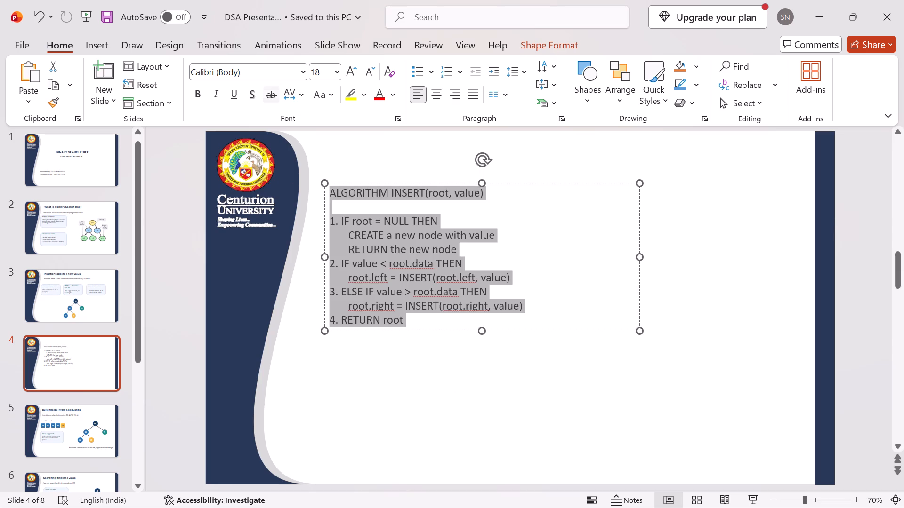
{"action": "left_click", "coordinate": [354, 66]}
{"action": "left_click", "coordinate": [354, 66]}
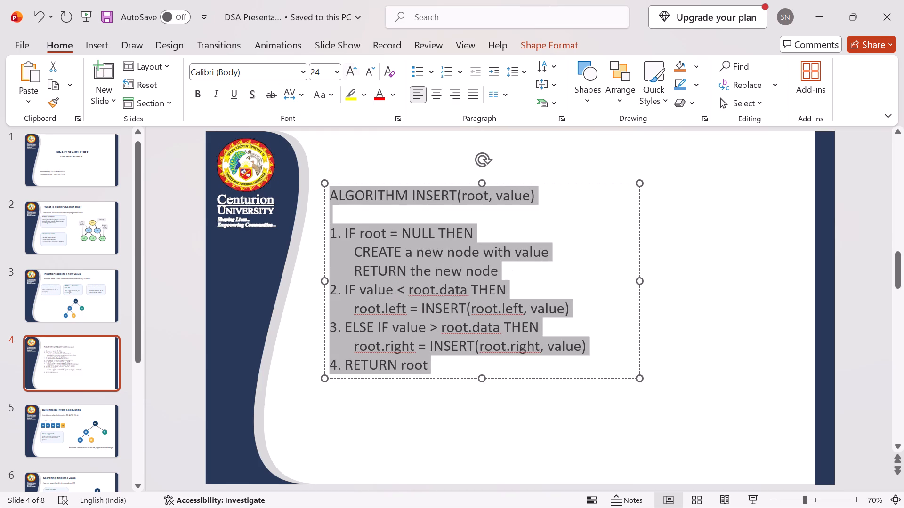
{"action": "left_click_drag", "start_coordinate": [589, 222], "coordinate": [621, 222]}
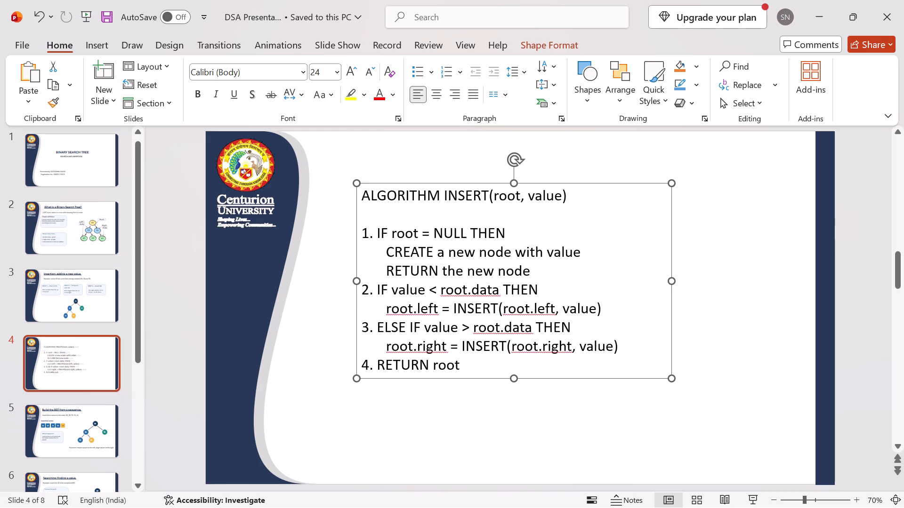
{"action": "left_click", "coordinate": [446, 440]}
Make the "ALGORITHM INSERT(root, value)" heading line bold and underlined.
{"action": "left_click", "coordinate": [395, 197]}
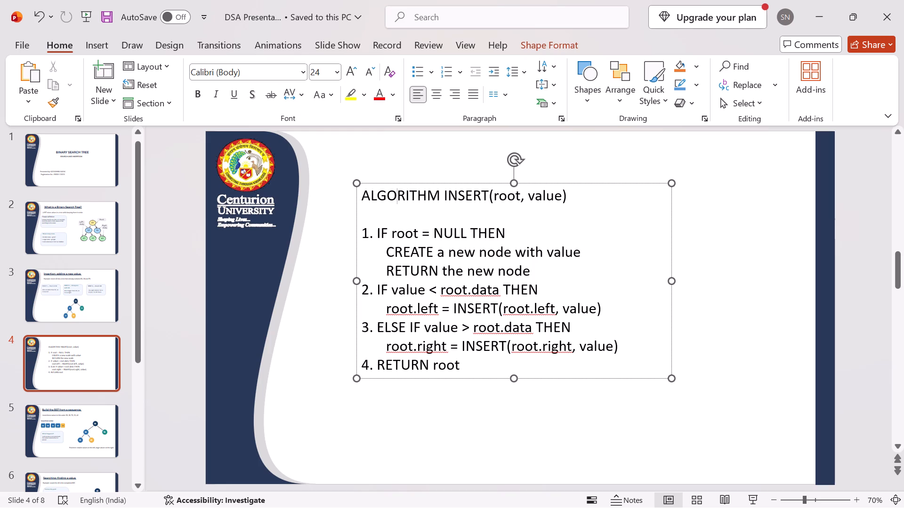
{"action": "left_click_drag", "start_coordinate": [363, 192], "coordinate": [565, 204]}
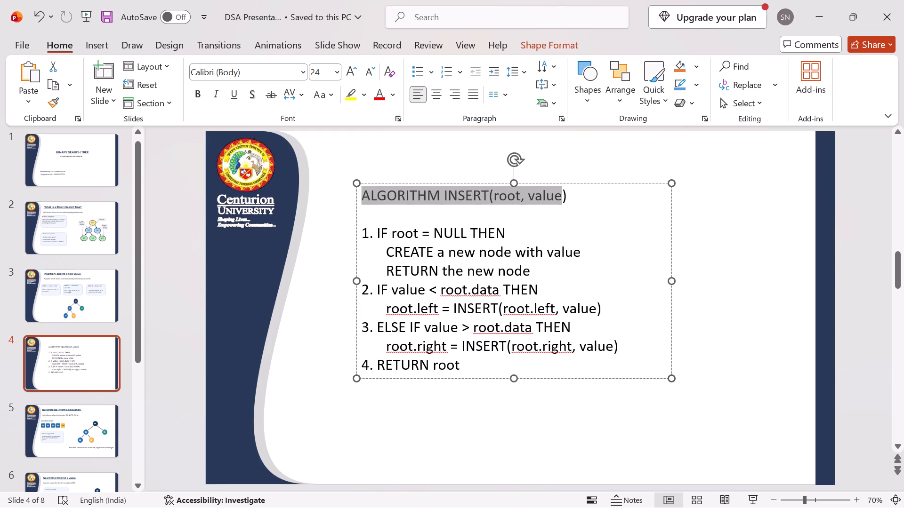
{"action": "left_click_drag", "start_coordinate": [565, 204], "coordinate": [572, 203]}
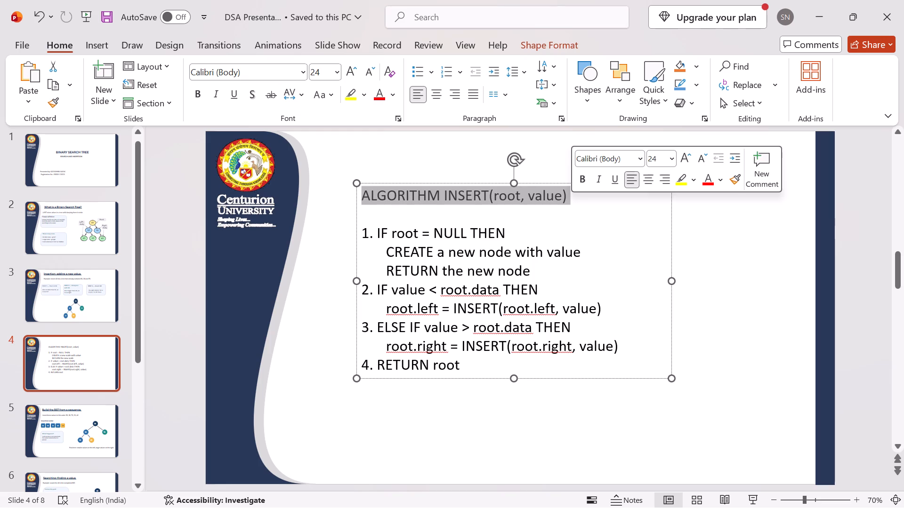
{"action": "left_click", "coordinate": [581, 178]}
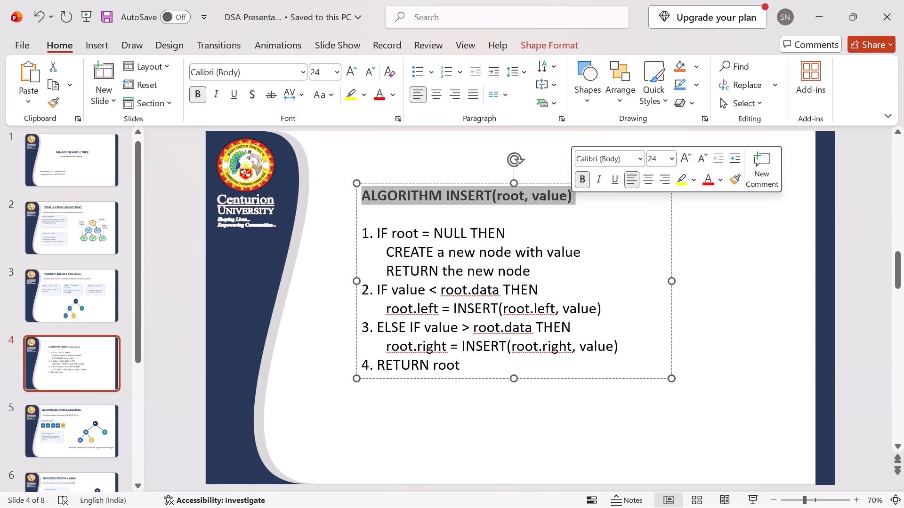
{"action": "left_click", "coordinate": [613, 177]}
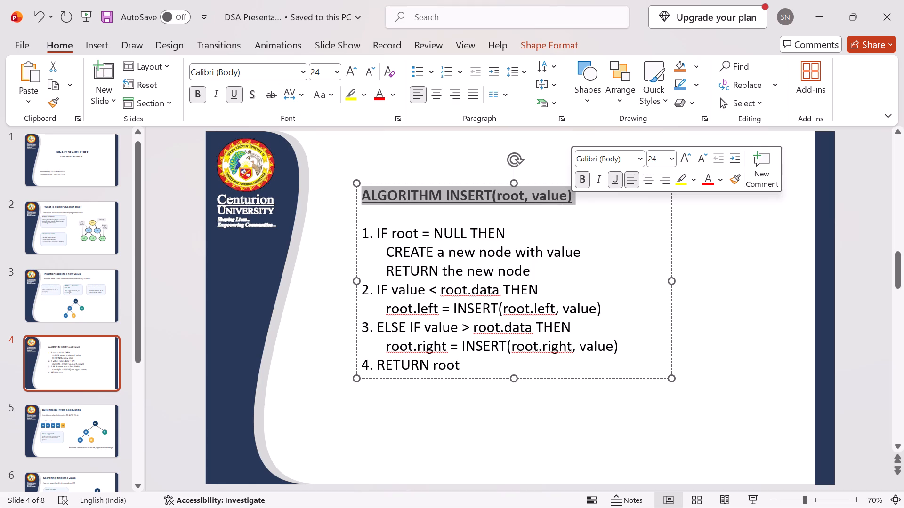
{"action": "left_click", "coordinate": [318, 242]}
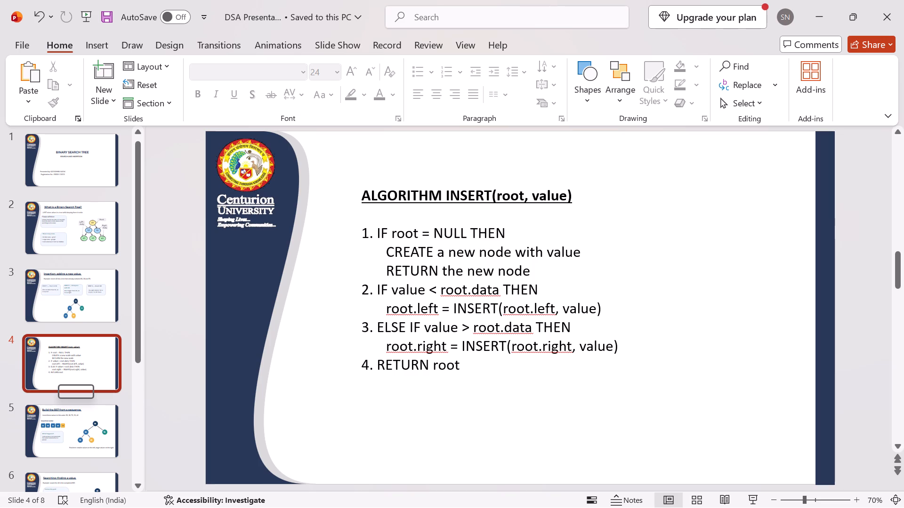
Find slide 6, "Searching: finding a value", and duplicate it.
{"action": "scroll", "coordinate": [58, 370], "scroll_direction": "down", "scroll_amount": 2}
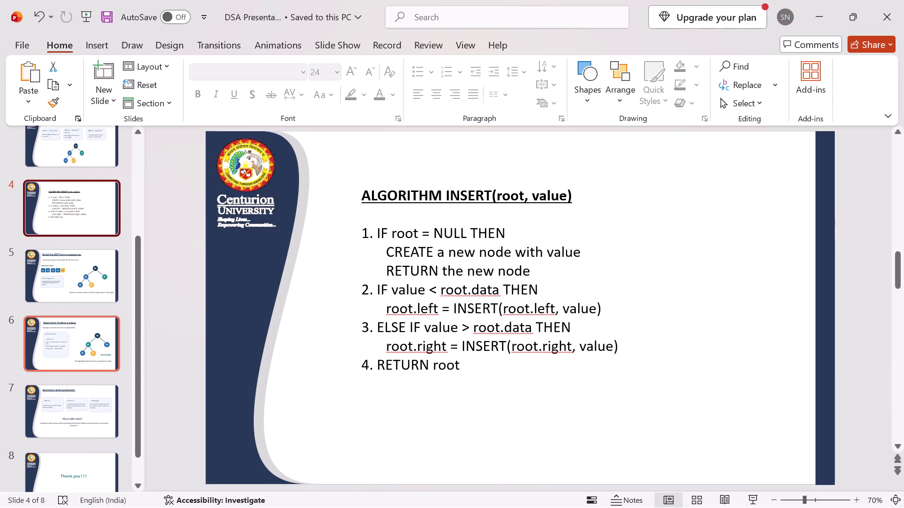
{"action": "left_click", "coordinate": [62, 331]}
{"action": "scroll", "coordinate": [62, 331], "scroll_direction": "down", "scroll_amount": 1}
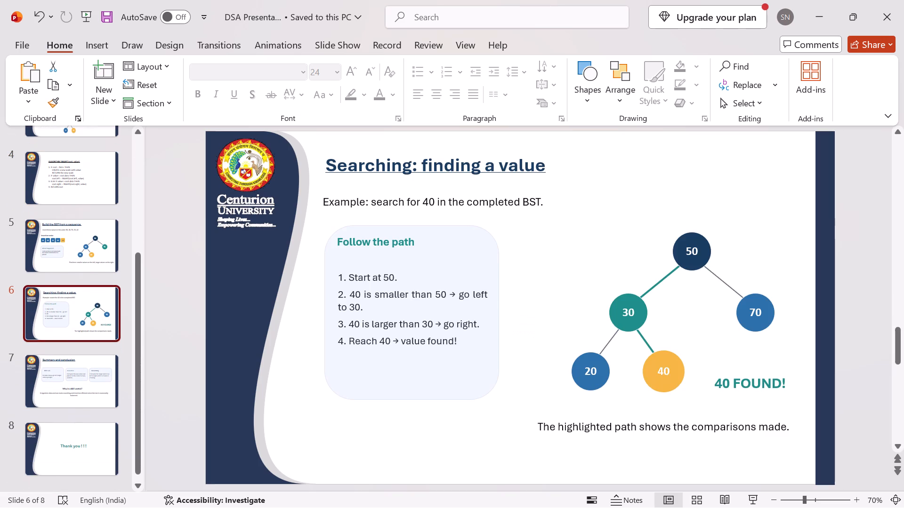
{"action": "scroll", "coordinate": [62, 331], "scroll_direction": "down", "scroll_amount": 1}
{"action": "left_click", "coordinate": [43, 382]}
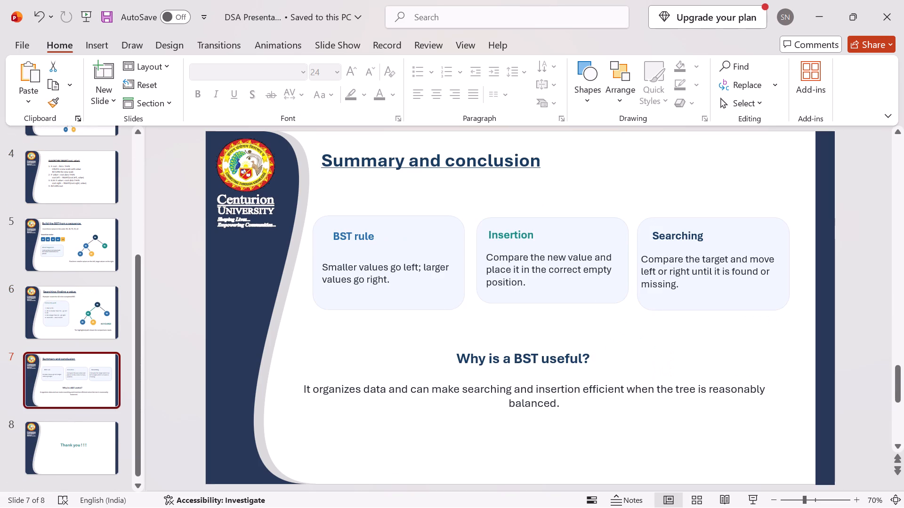
{"action": "left_click", "coordinate": [42, 311]}
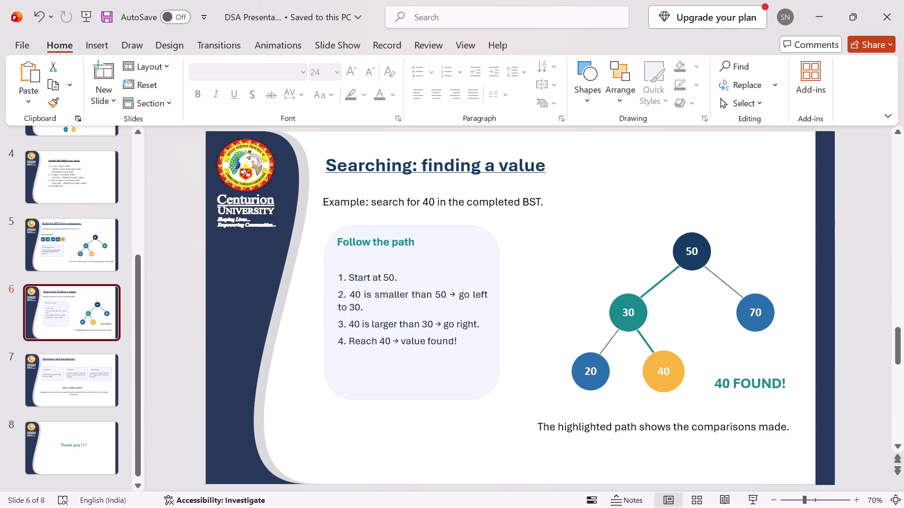
{"action": "left_click", "coordinate": [107, 103]}
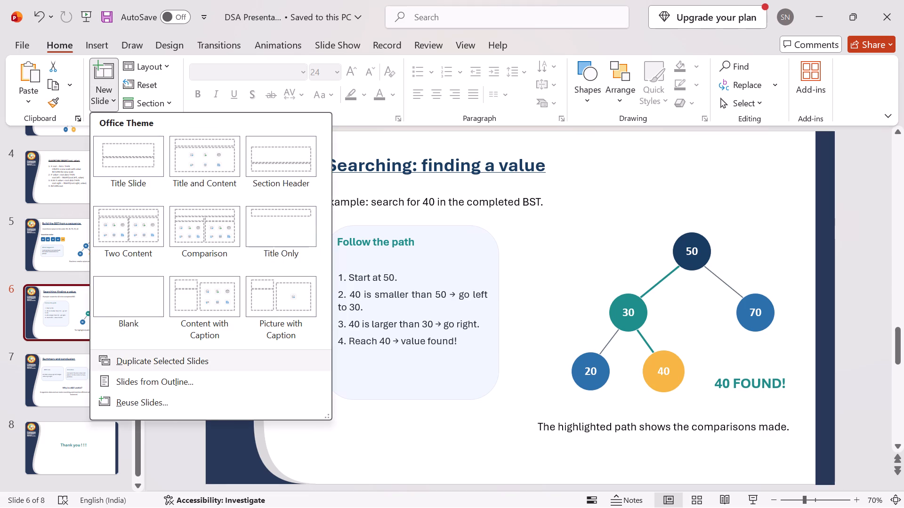
{"action": "left_click", "coordinate": [137, 360]}
{"action": "left_click", "coordinate": [64, 385]}
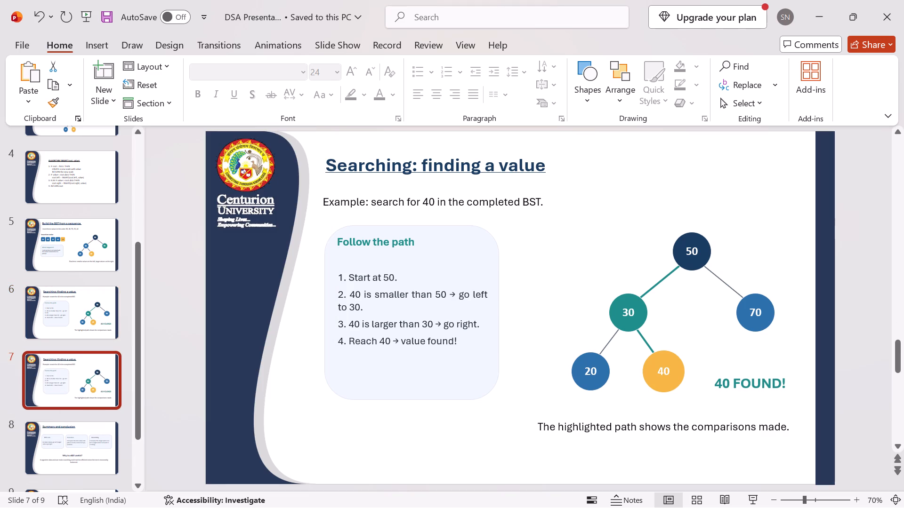
Delete the whole group of title, "Follow the path" box and tree diagram from the duplicated slide 7.
{"action": "left_click", "coordinate": [382, 238]}
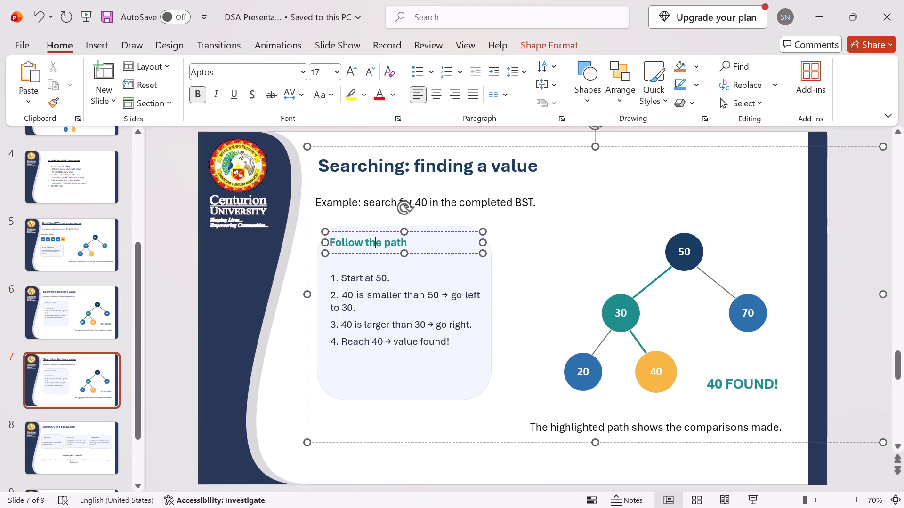
{"action": "left_click", "coordinate": [628, 168]}
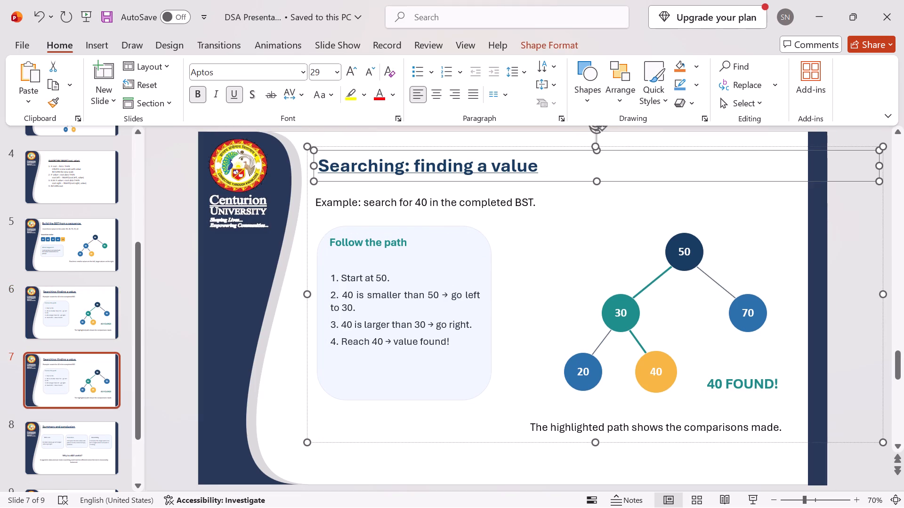
{"action": "left_click", "coordinate": [307, 229]}
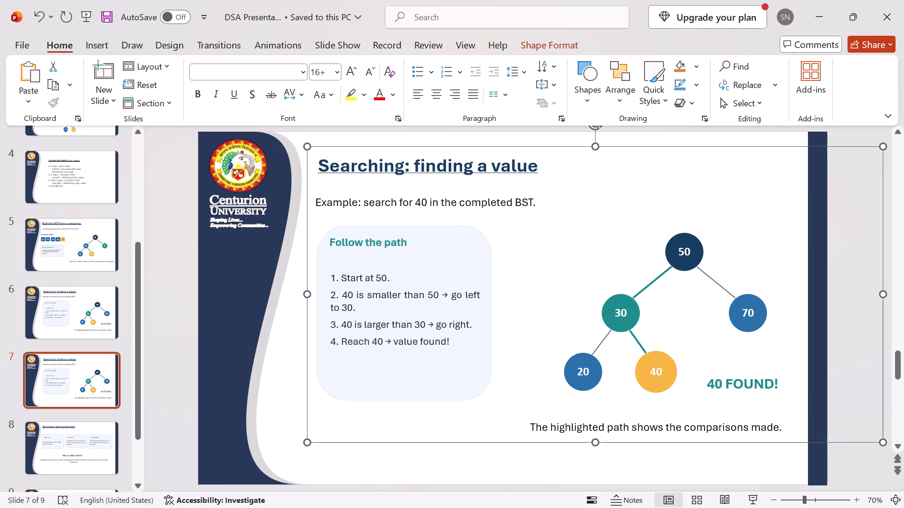
{"action": "key", "text": "Delete"}
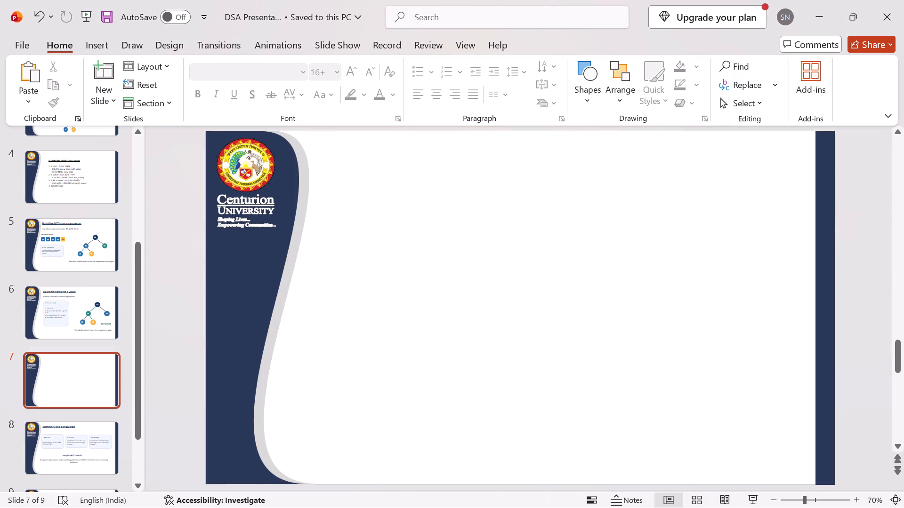
{"action": "key", "text": "ctrl+v"}
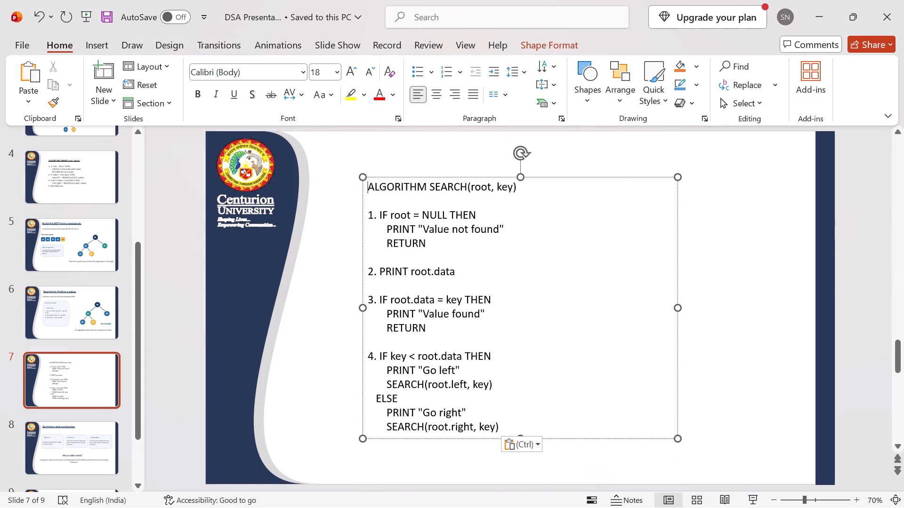
Check the font formatting of the heading and numbered lines in the ALGORITHM INSERT(root, value) text on slide 4.
{"action": "left_click", "coordinate": [76, 172]}
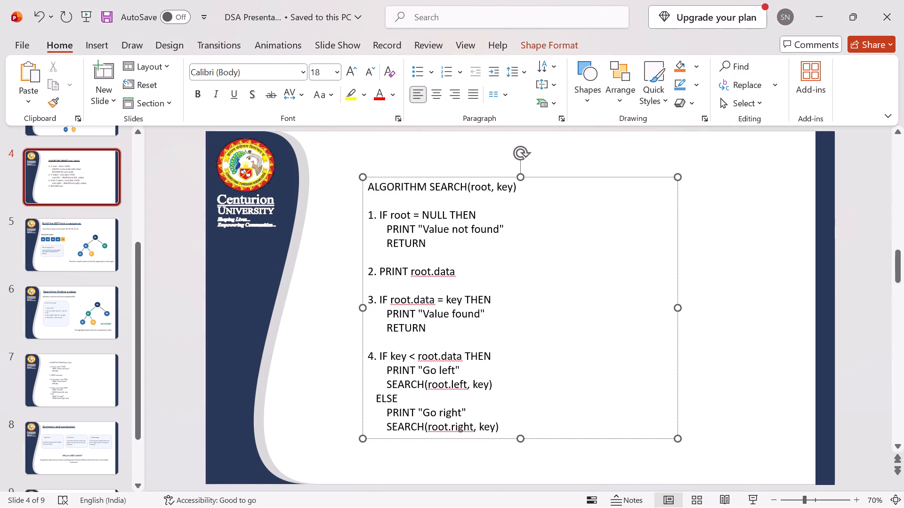
{"action": "left_click", "coordinate": [407, 330]}
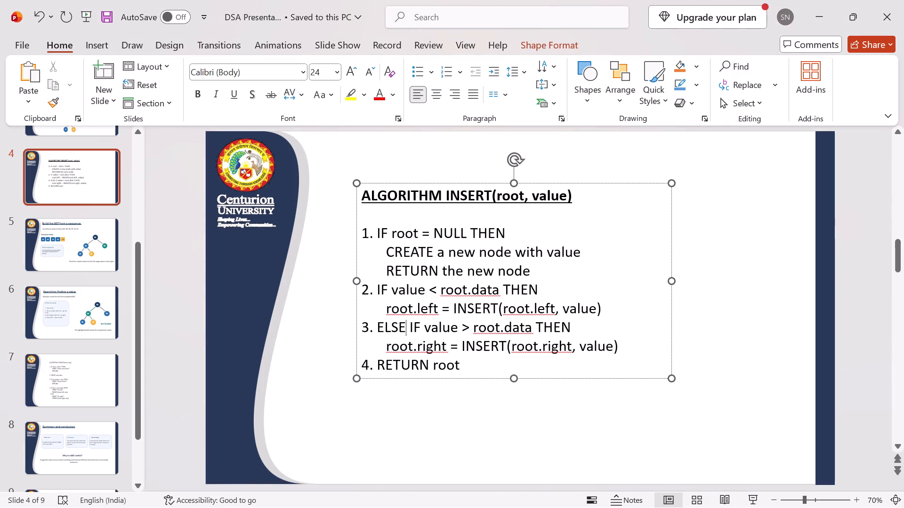
{"action": "left_click_drag", "start_coordinate": [371, 227], "coordinate": [545, 382]}
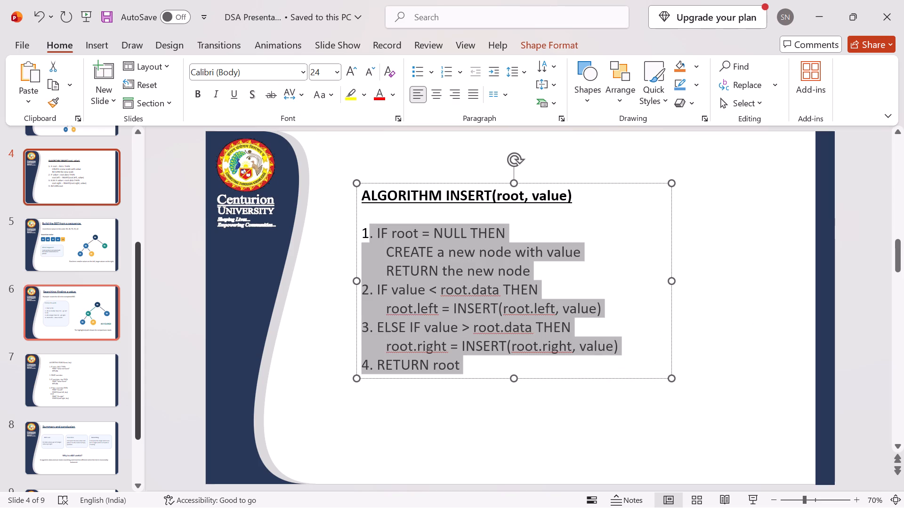
{"action": "left_click", "coordinate": [42, 391]}
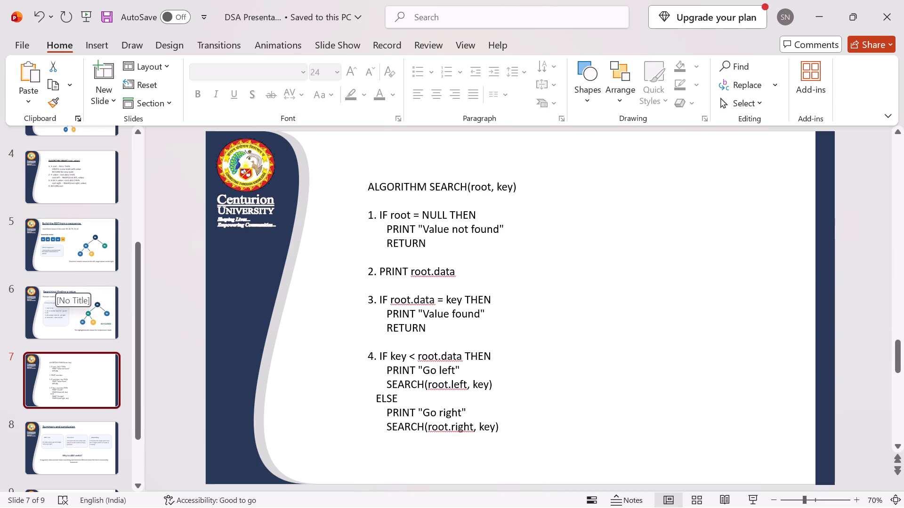
{"action": "left_click", "coordinate": [61, 168]}
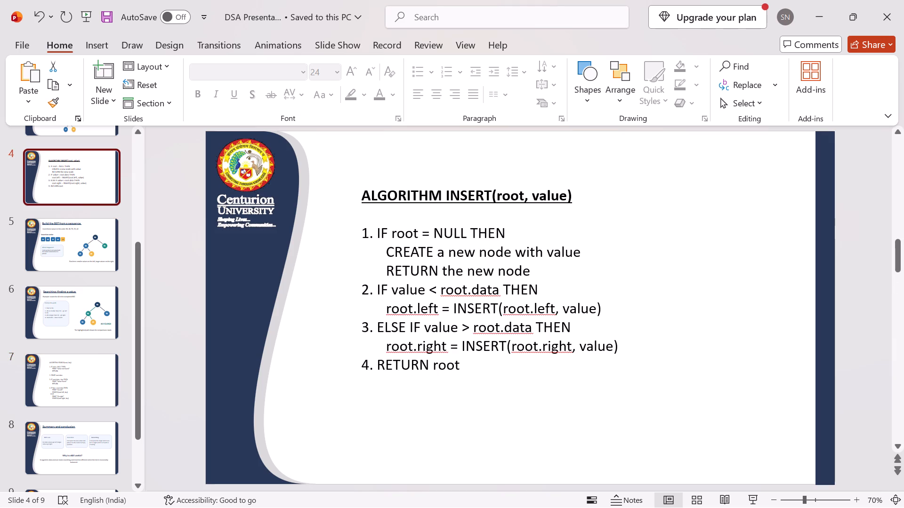
{"action": "left_click_drag", "start_coordinate": [365, 192], "coordinate": [587, 210]}
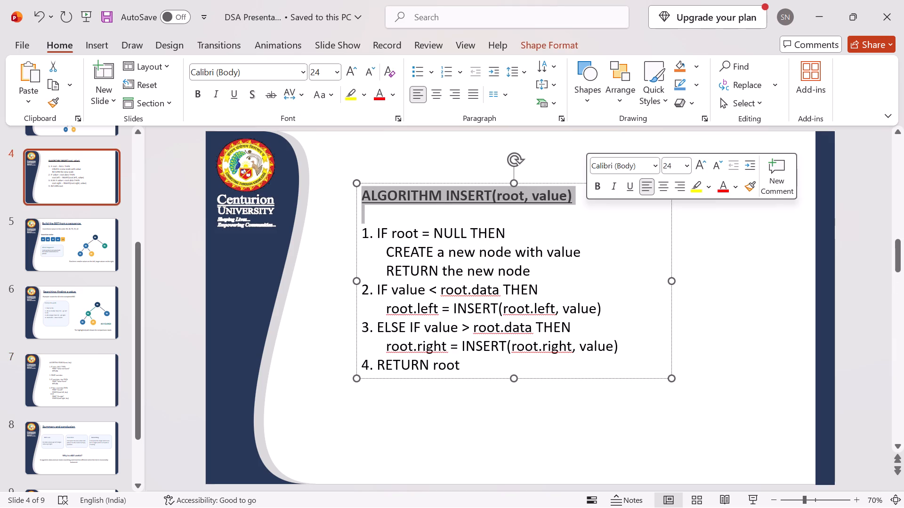
Make the ALGORITHM SEARCH(root, key) heading on slide 7 bold and underlined, at font size 24.
{"action": "left_click", "coordinate": [58, 388]}
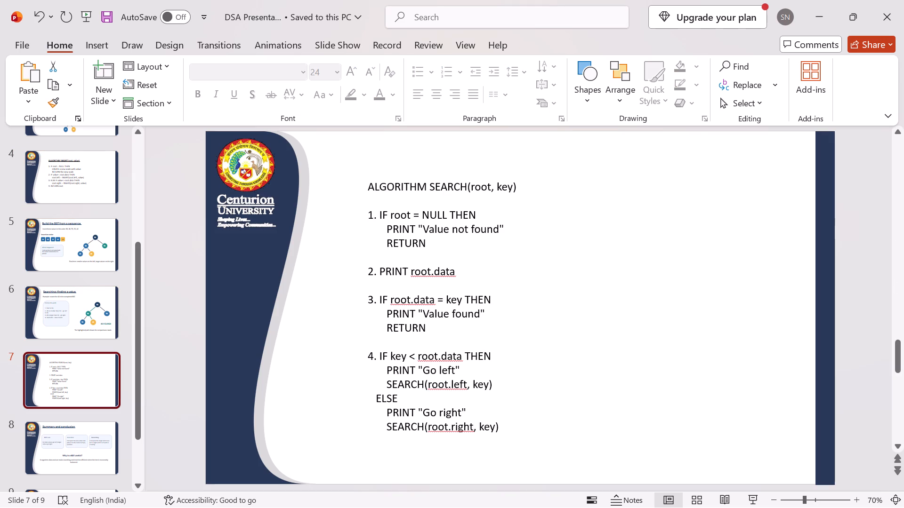
{"action": "left_click", "coordinate": [367, 184]}
{"action": "left_click_drag", "start_coordinate": [371, 185], "coordinate": [510, 186]}
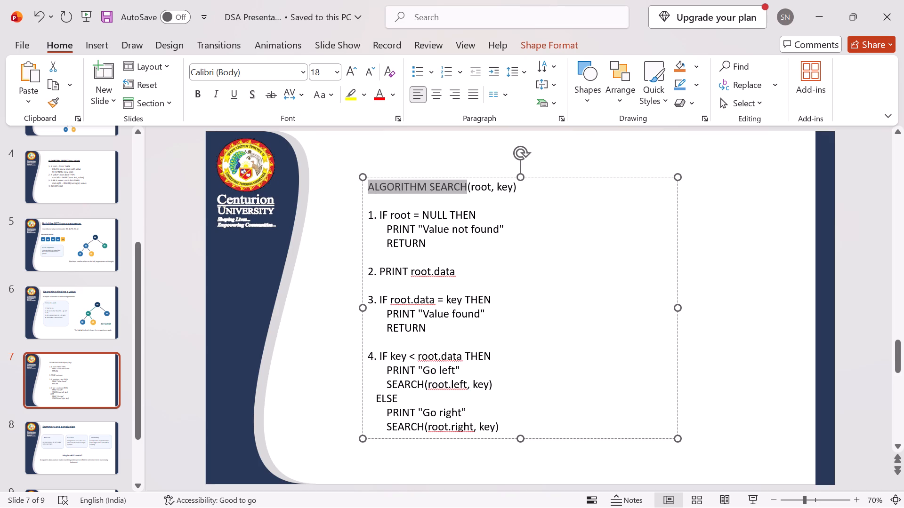
{"action": "left_click_drag", "start_coordinate": [510, 186], "coordinate": [580, 190]}
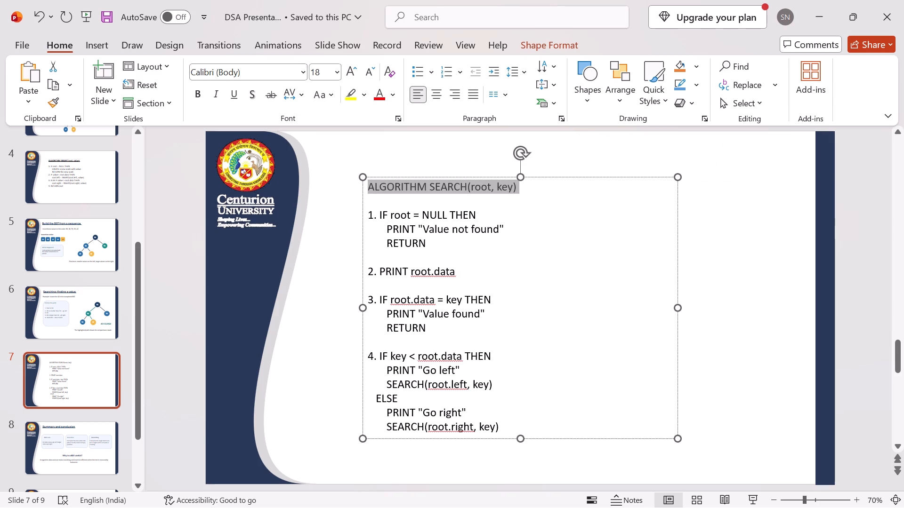
{"action": "left_click", "coordinate": [196, 94]}
{"action": "left_click", "coordinate": [232, 95]}
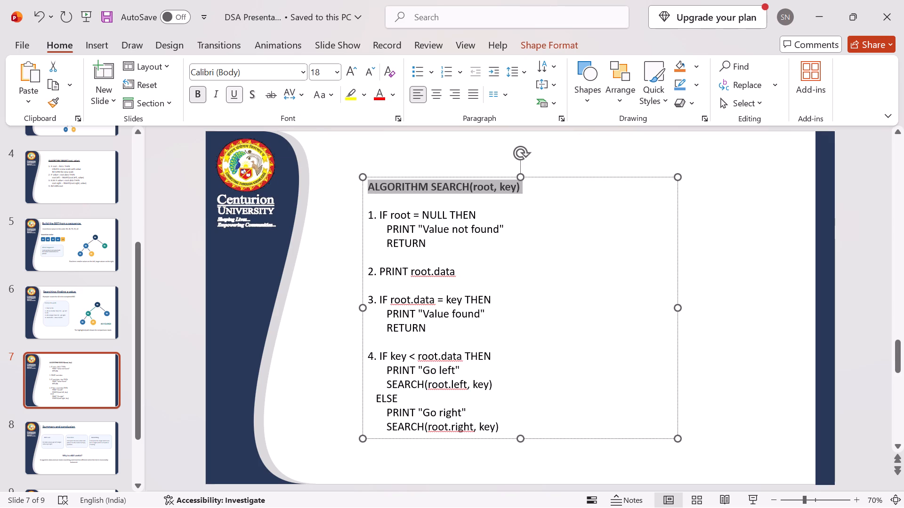
{"action": "left_click", "coordinate": [232, 95]}
{"action": "left_click", "coordinate": [232, 95]}
{"action": "left_click", "coordinate": [352, 69]}
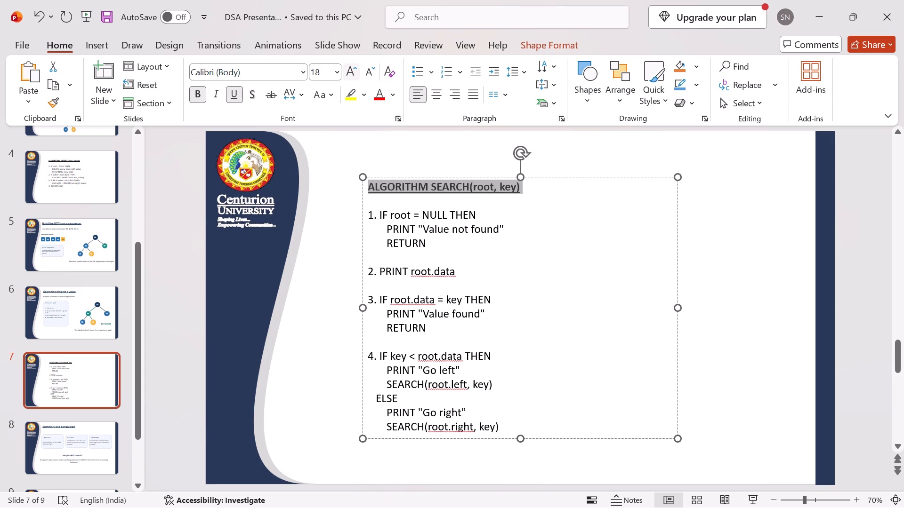
{"action": "left_click", "coordinate": [352, 69]}
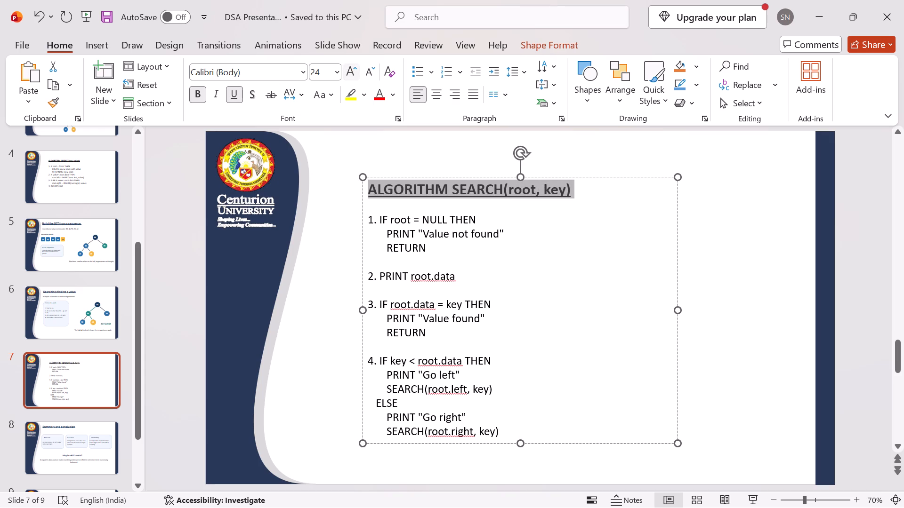
{"action": "left_click", "coordinate": [307, 300]}
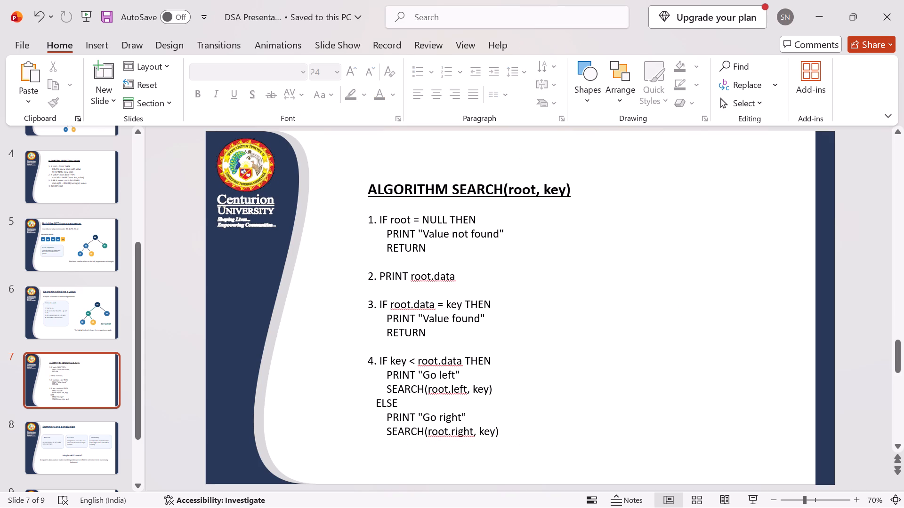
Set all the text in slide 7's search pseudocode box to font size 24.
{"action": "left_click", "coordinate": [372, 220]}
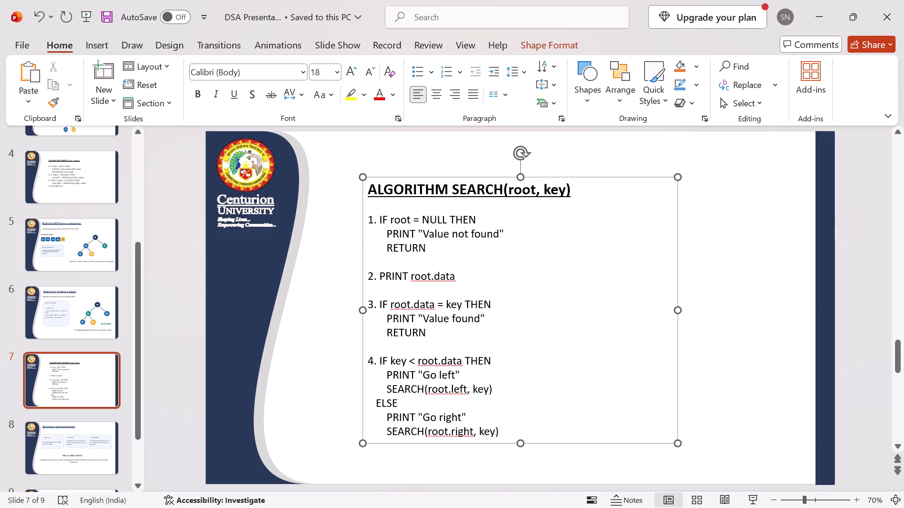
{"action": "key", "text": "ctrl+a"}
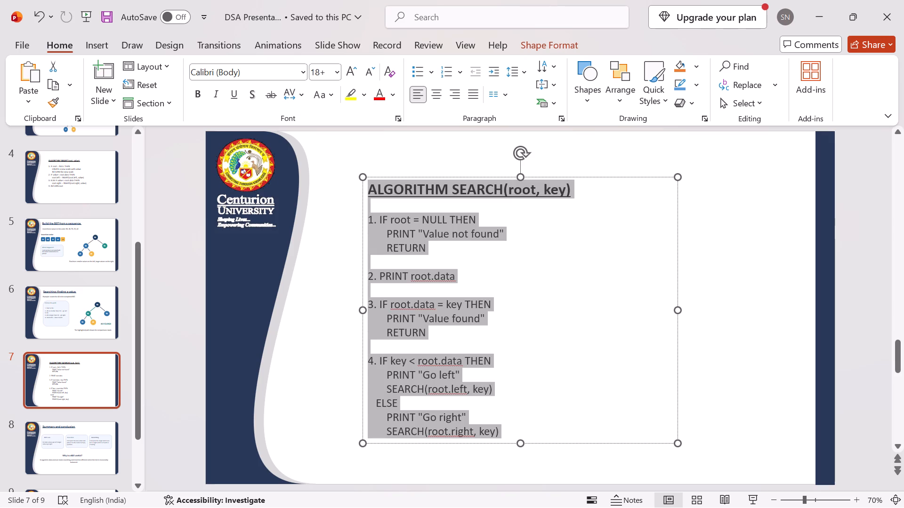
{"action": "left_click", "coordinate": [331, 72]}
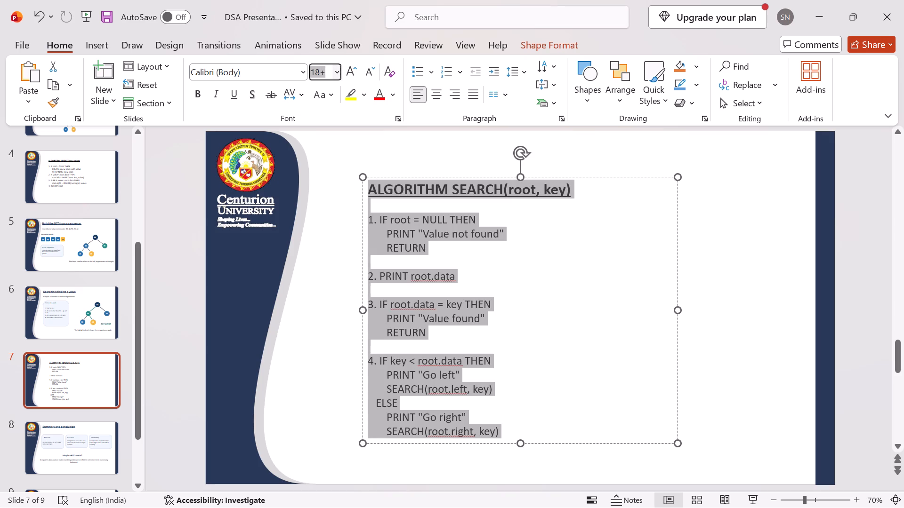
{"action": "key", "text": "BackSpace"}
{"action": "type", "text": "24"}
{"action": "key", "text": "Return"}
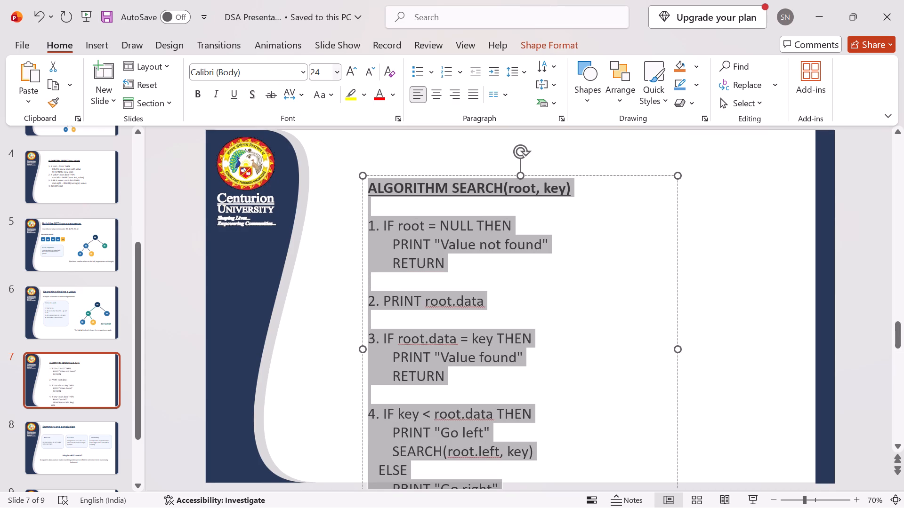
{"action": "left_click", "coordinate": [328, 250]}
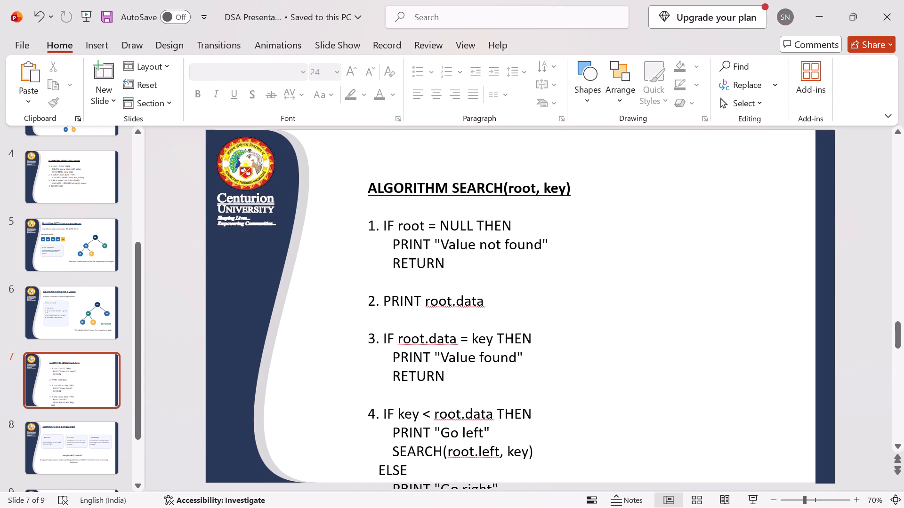
Move the search pseudocode text box up toward the top edge of slide 7 so its last line fits.
{"action": "left_click", "coordinate": [633, 185]}
{"action": "left_click_drag", "start_coordinate": [631, 186], "coordinate": [624, 151]}
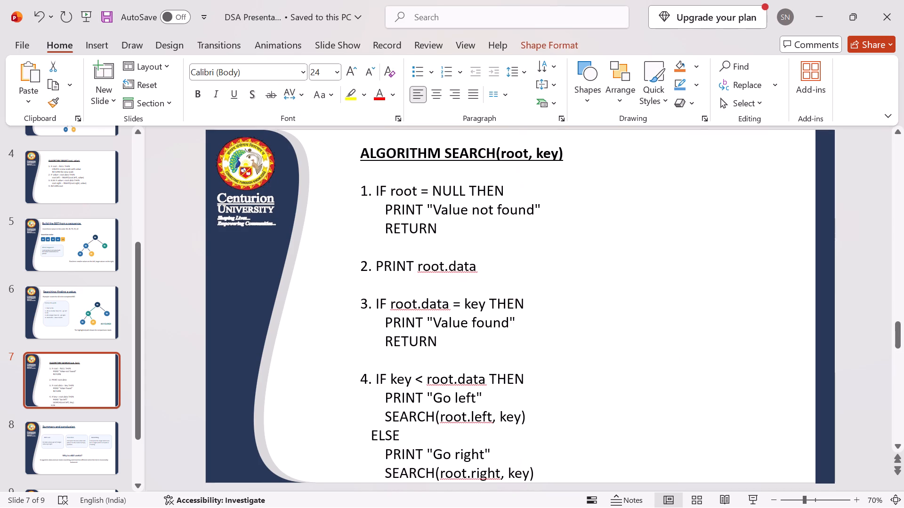
{"action": "left_click_drag", "start_coordinate": [624, 151], "coordinate": [624, 150]}
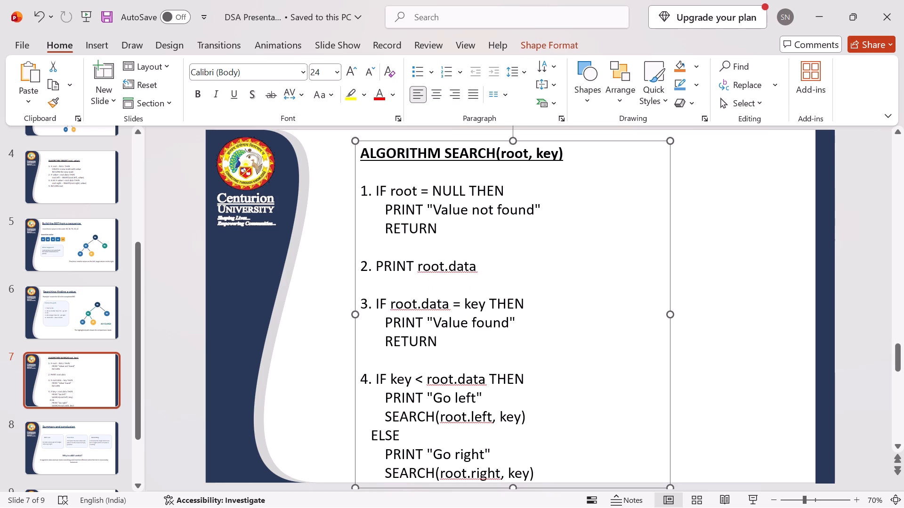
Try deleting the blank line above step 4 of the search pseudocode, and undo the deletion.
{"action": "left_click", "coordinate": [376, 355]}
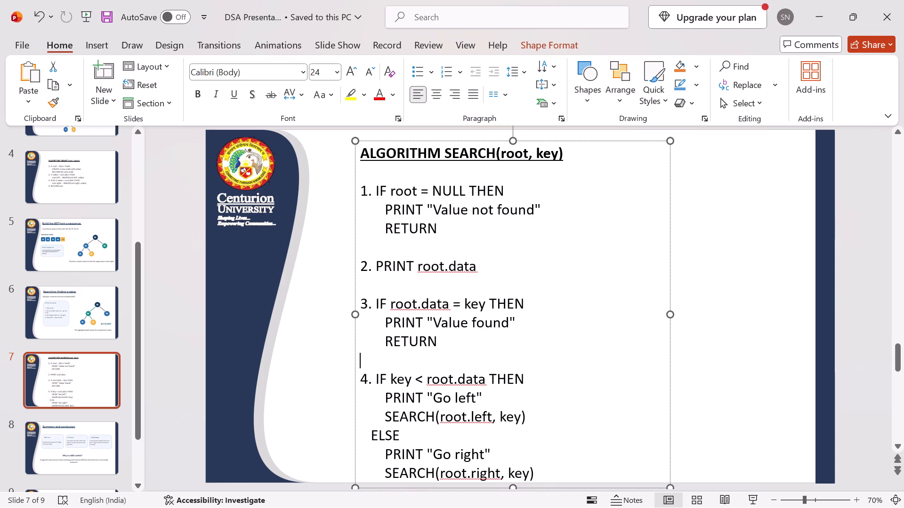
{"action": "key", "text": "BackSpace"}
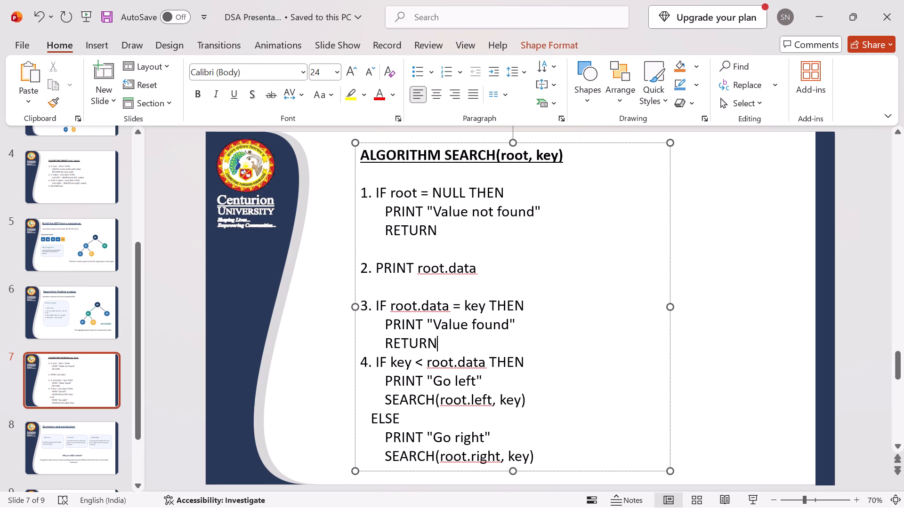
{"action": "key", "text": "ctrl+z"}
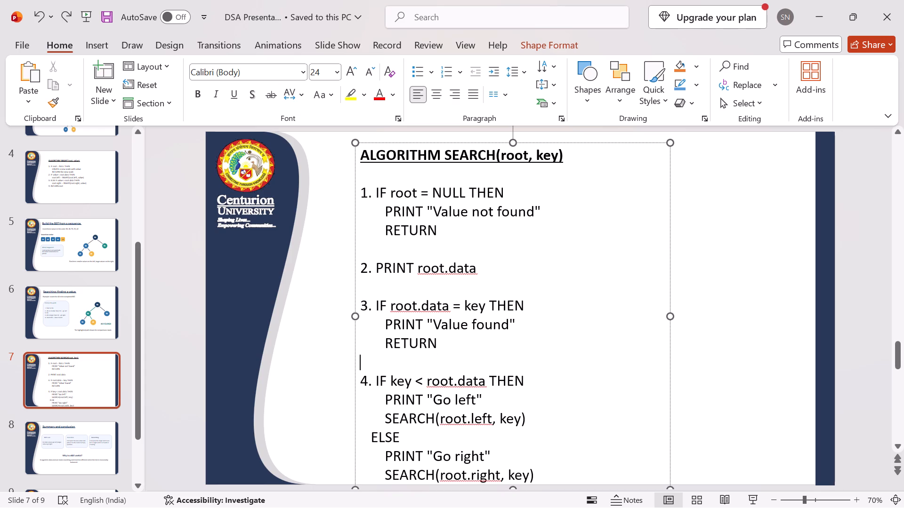
Set the search pseudocode below the heading on slide 7, steps 1 through 4, to font size 22.
{"action": "left_click_drag", "start_coordinate": [363, 188], "coordinate": [550, 470]}
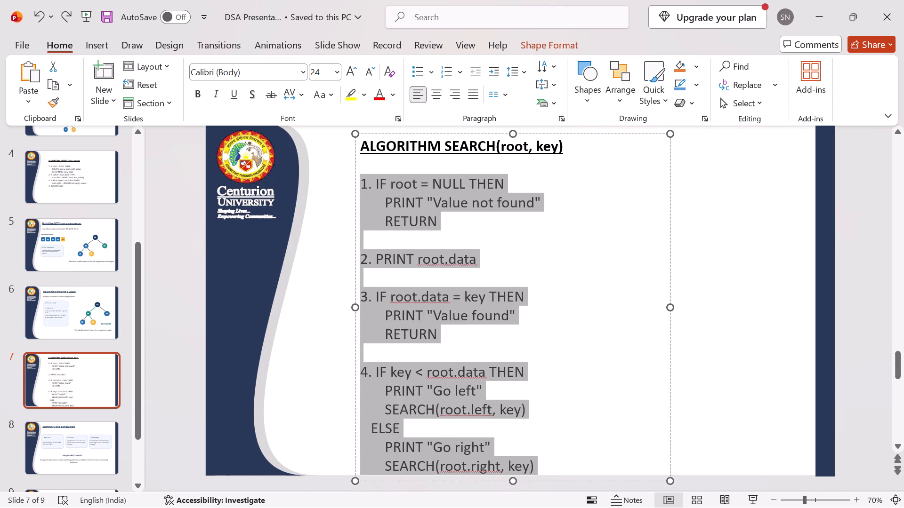
{"action": "left_click", "coordinate": [324, 72]}
{"action": "type", "text": "22"}
{"action": "key", "text": "Return"}
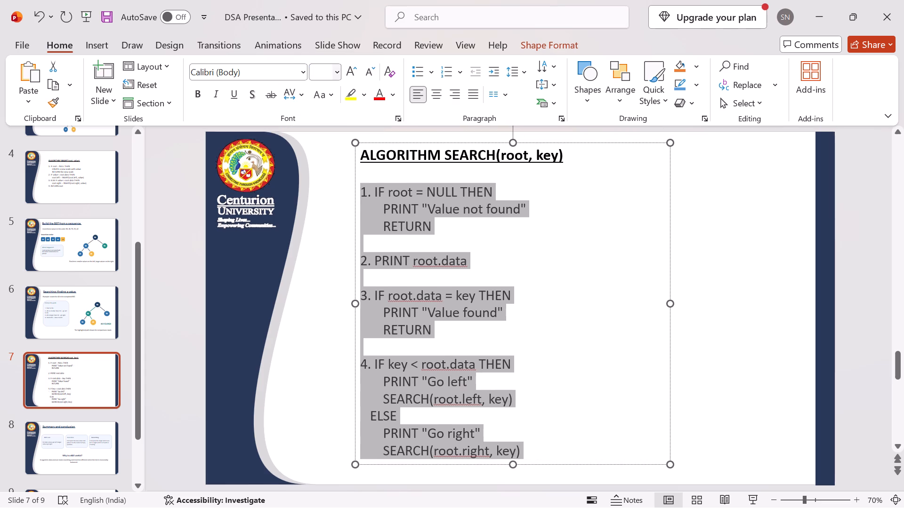
{"action": "left_click", "coordinate": [332, 326]}
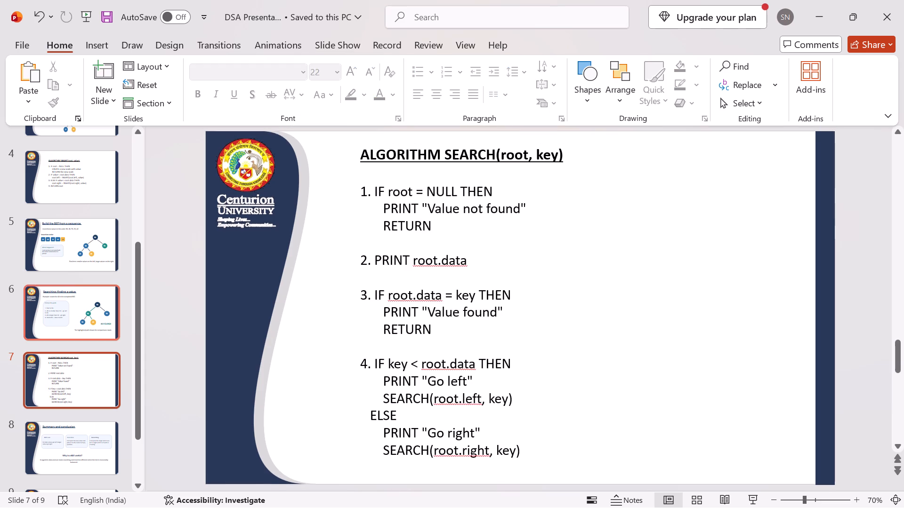
Review the "Summary and conclusion" slide 8 and the ALGORITHM INSERT(root, value) slide 4.
{"action": "scroll", "coordinate": [67, 446], "scroll_direction": "down", "scroll_amount": 6}
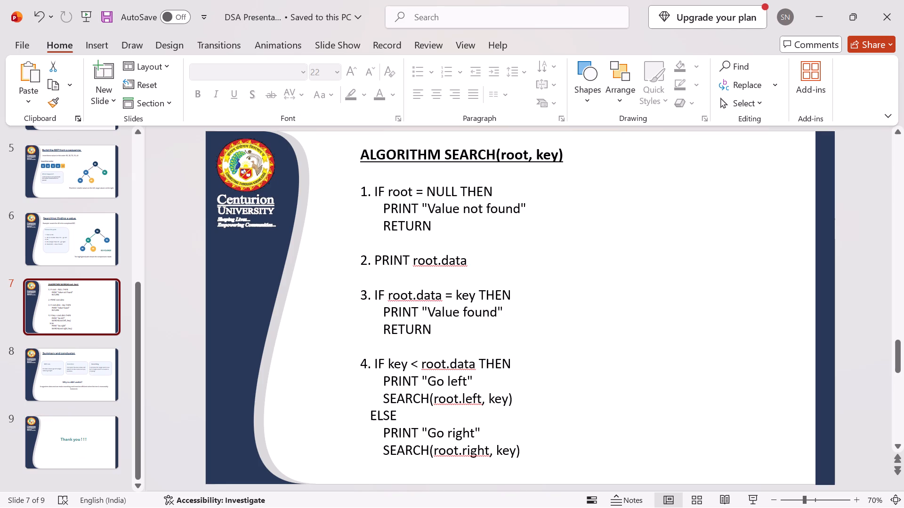
{"action": "left_click", "coordinate": [60, 380]}
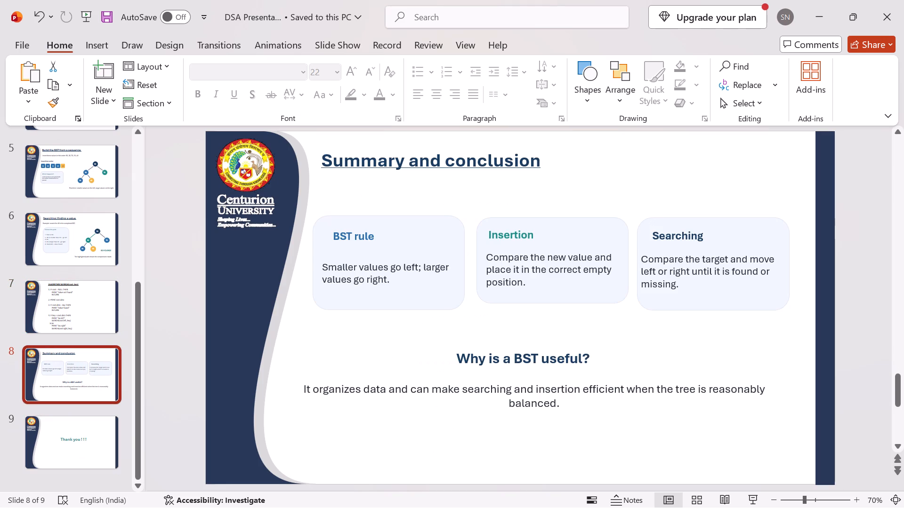
{"action": "scroll", "coordinate": [60, 380], "scroll_direction": "up", "scroll_amount": 10}
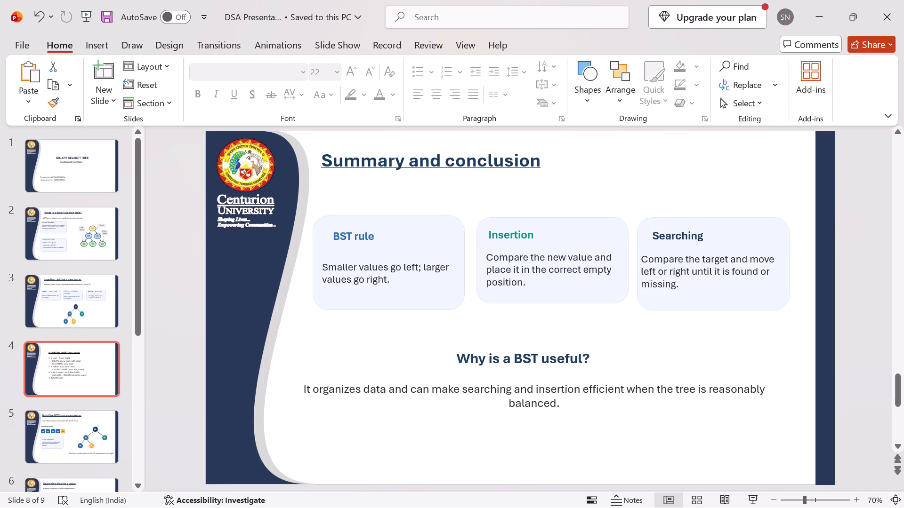
{"action": "left_click", "coordinate": [69, 365]}
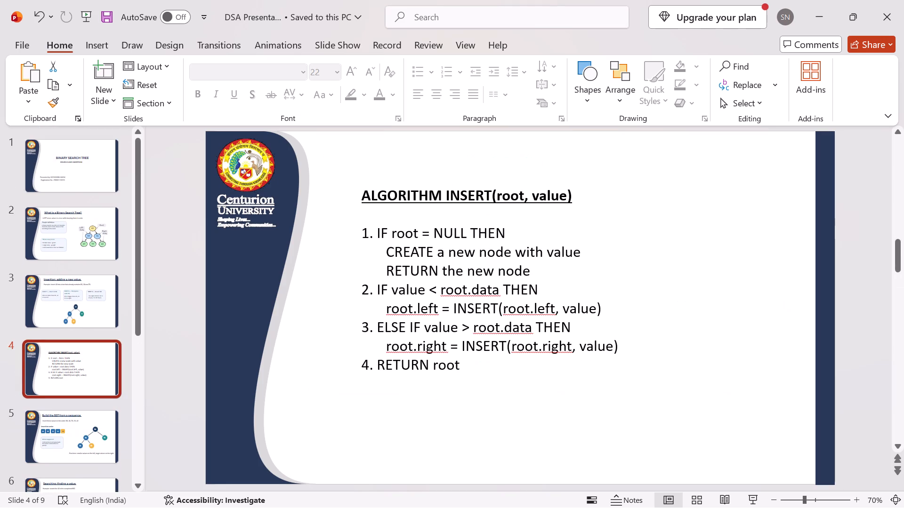
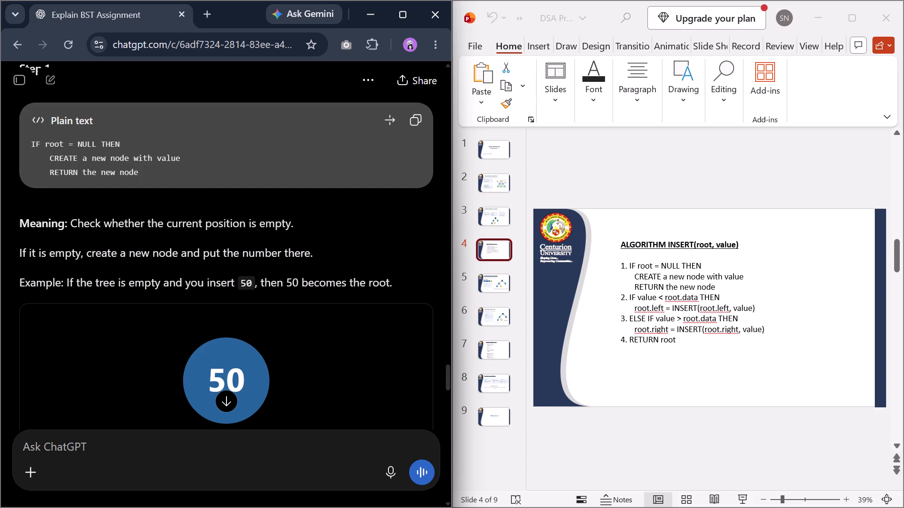
Read ChatGPT's explanation of INSERT steps 1 to 4 and the start of the complete example, alongside the pseudocode on slide 4.
{"action": "scroll", "coordinate": [255, 262], "scroll_direction": "down", "scroll_amount": 2}
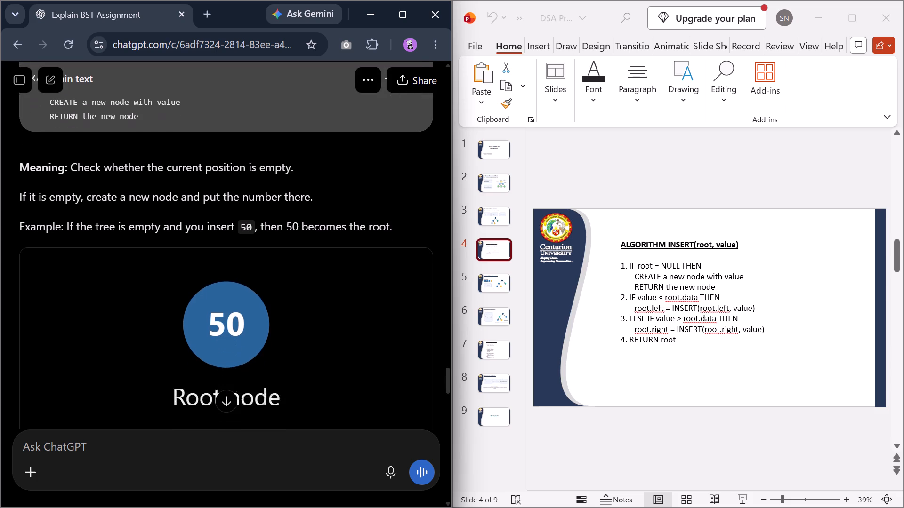
{"action": "scroll", "coordinate": [255, 262], "scroll_direction": "down", "scroll_amount": 3}
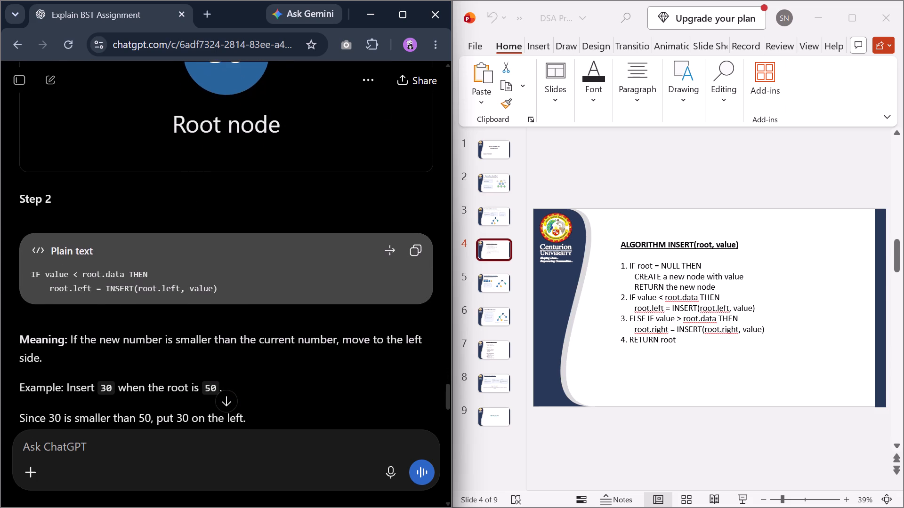
{"action": "scroll", "coordinate": [255, 262], "scroll_direction": "down", "scroll_amount": 1}
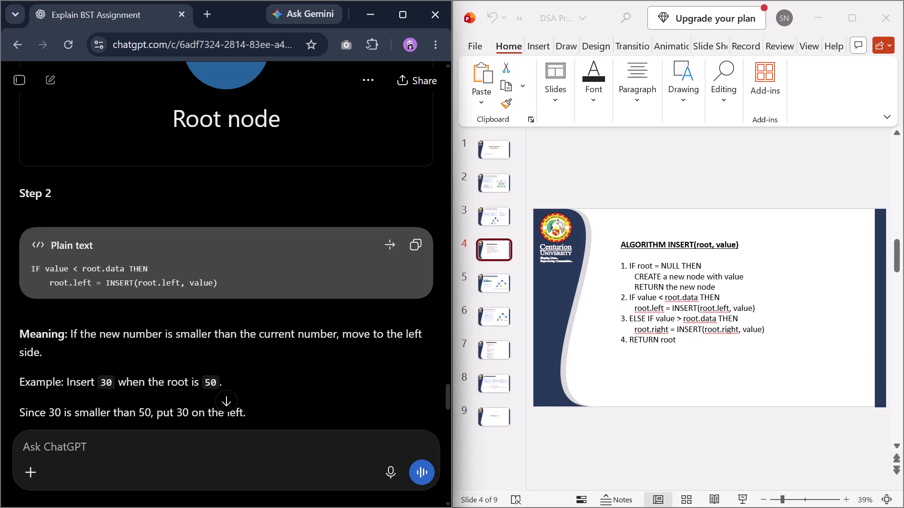
{"action": "scroll", "coordinate": [255, 262], "scroll_direction": "down", "scroll_amount": 1}
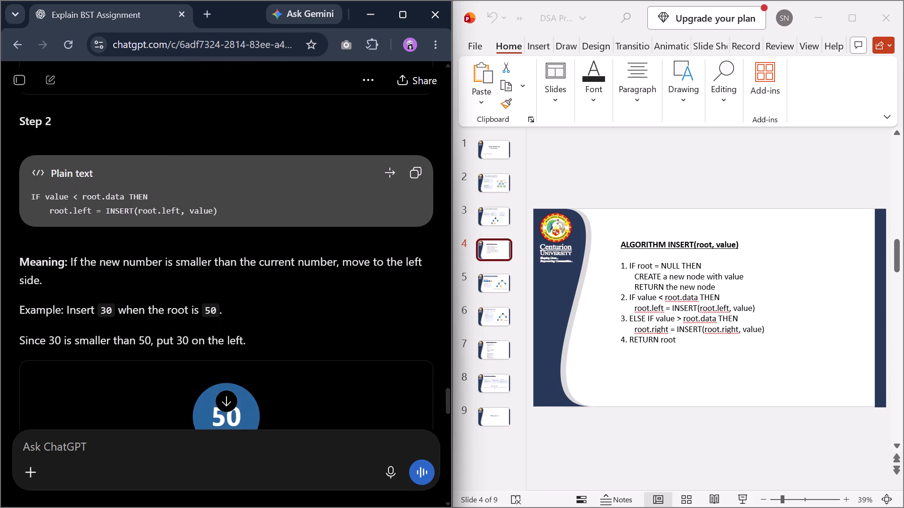
{"action": "scroll", "coordinate": [255, 262], "scroll_direction": "down", "scroll_amount": 4}
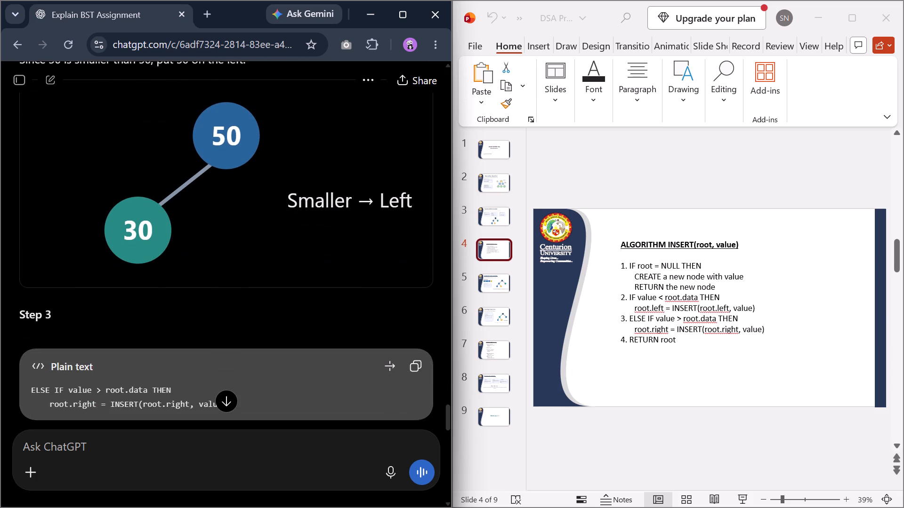
{"action": "scroll", "coordinate": [255, 262], "scroll_direction": "down", "scroll_amount": 4}
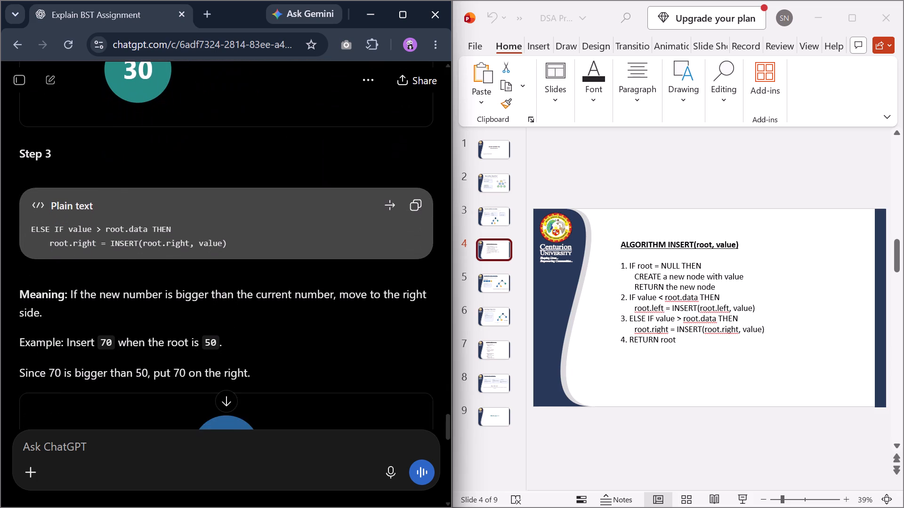
{"action": "scroll", "coordinate": [255, 262], "scroll_direction": "down", "scroll_amount": 1}
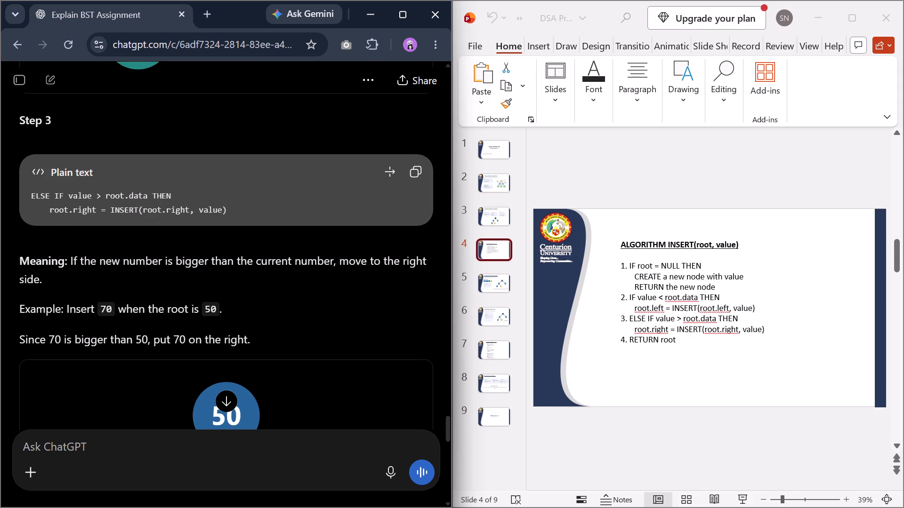
{"action": "scroll", "coordinate": [255, 262], "scroll_direction": "down", "scroll_amount": 1}
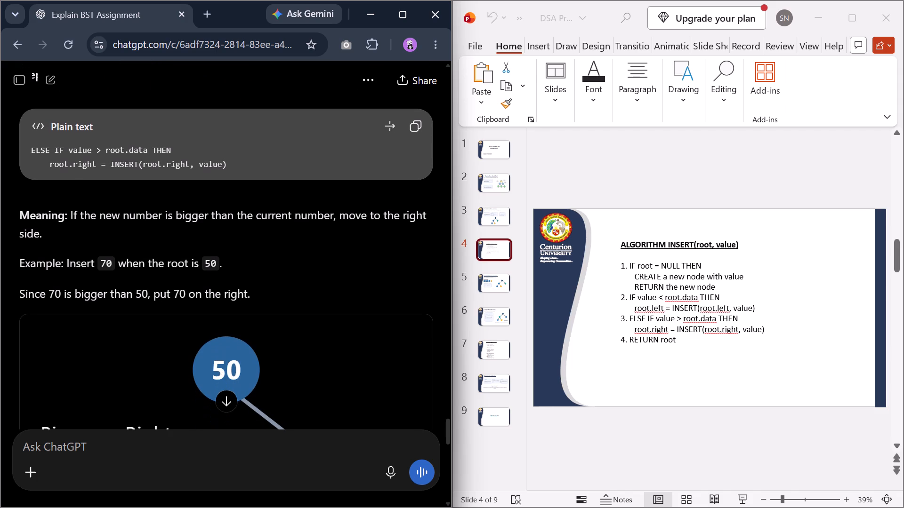
{"action": "scroll", "coordinate": [255, 262], "scroll_direction": "down", "scroll_amount": 1}
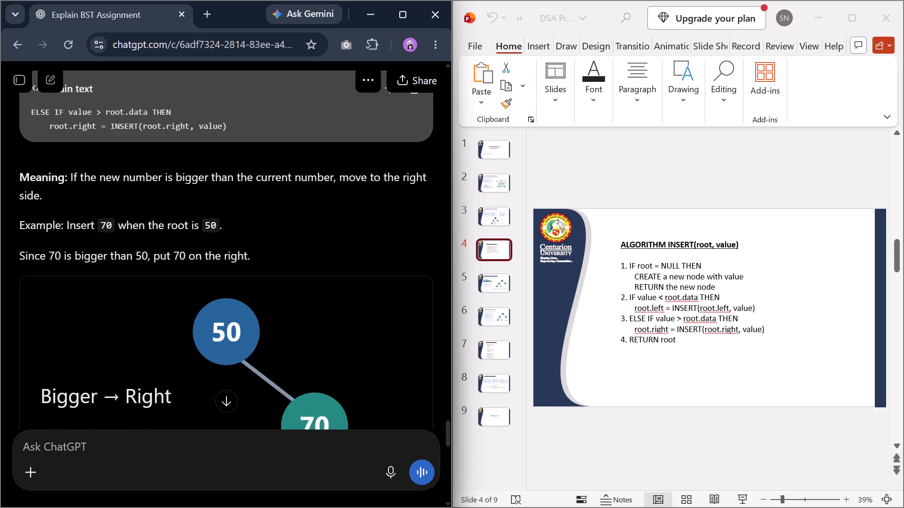
{"action": "scroll", "coordinate": [255, 262], "scroll_direction": "down", "scroll_amount": 5}
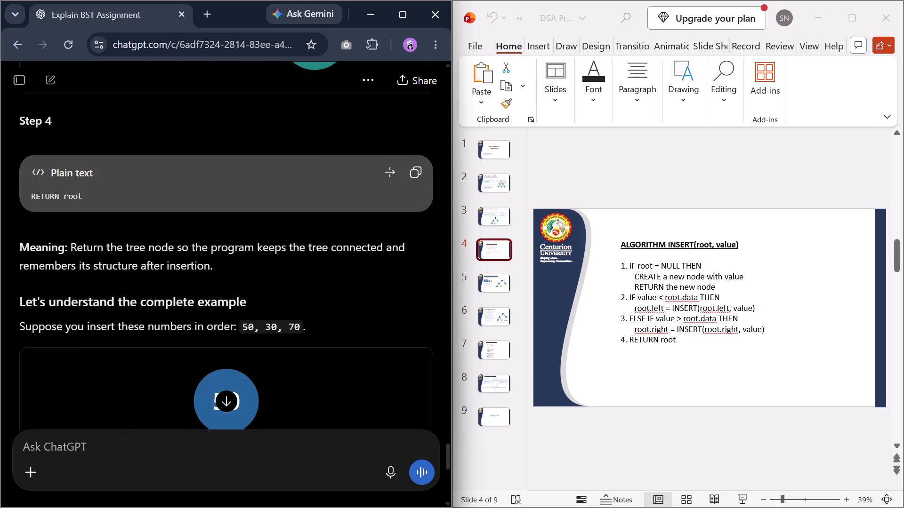
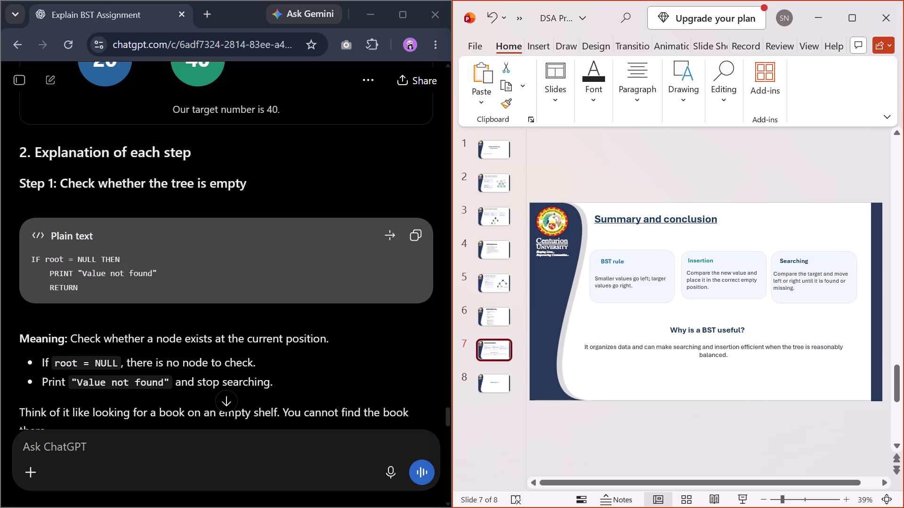
{"action": "left_click", "coordinate": [501, 183]}
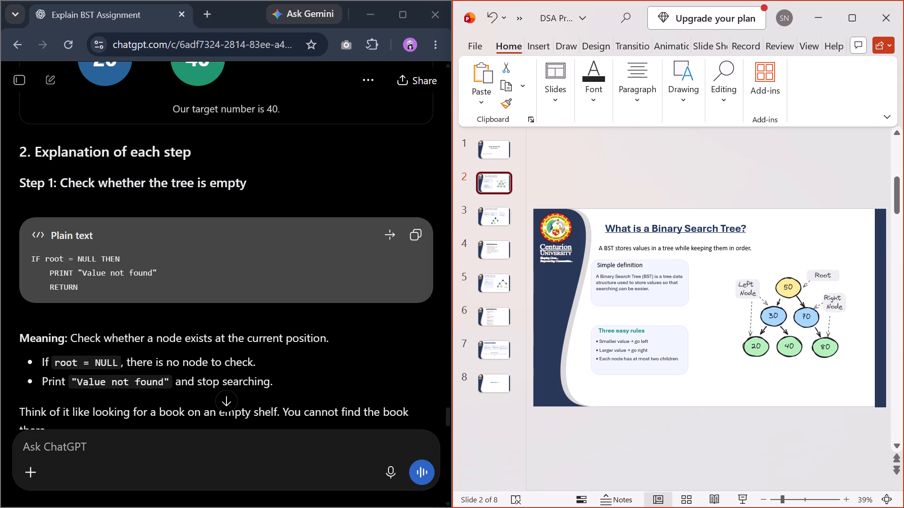
{"action": "left_click", "coordinate": [487, 220]}
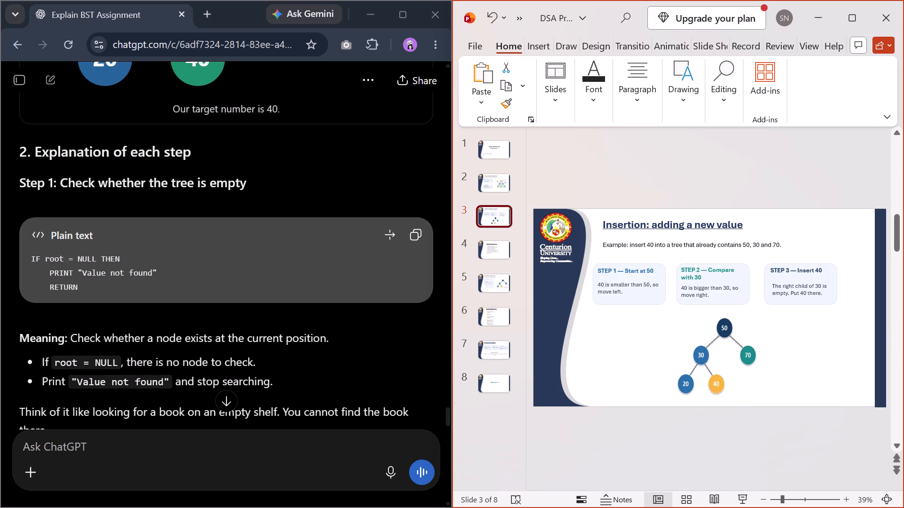
{"action": "left_click", "coordinate": [484, 246]}
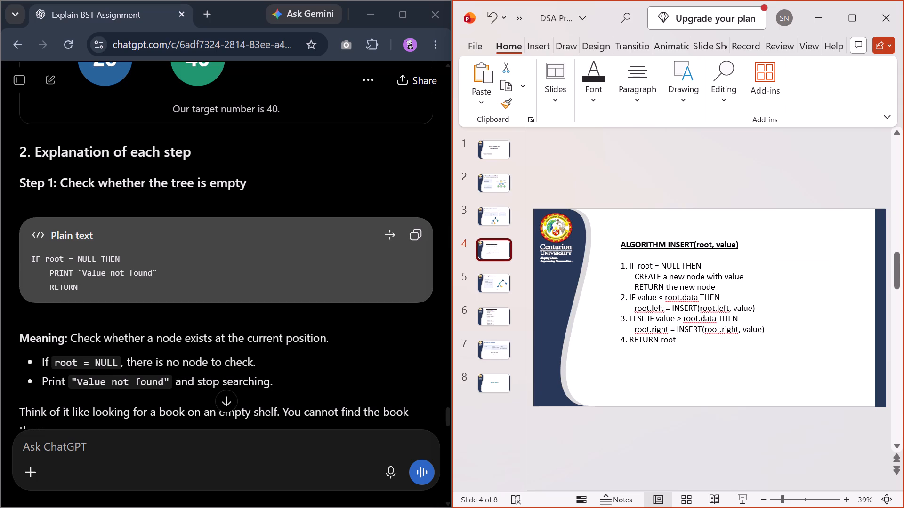
{"action": "left_click", "coordinate": [480, 286]}
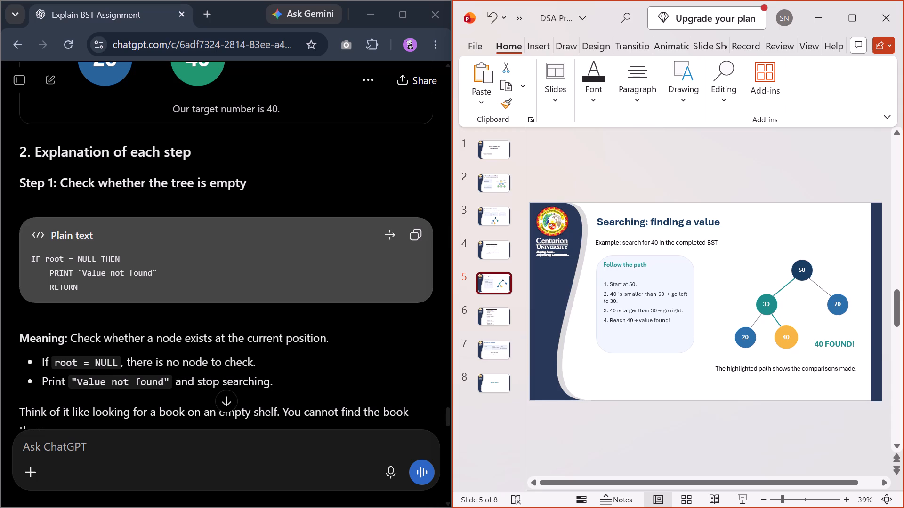
{"action": "left_click", "coordinate": [495, 317]}
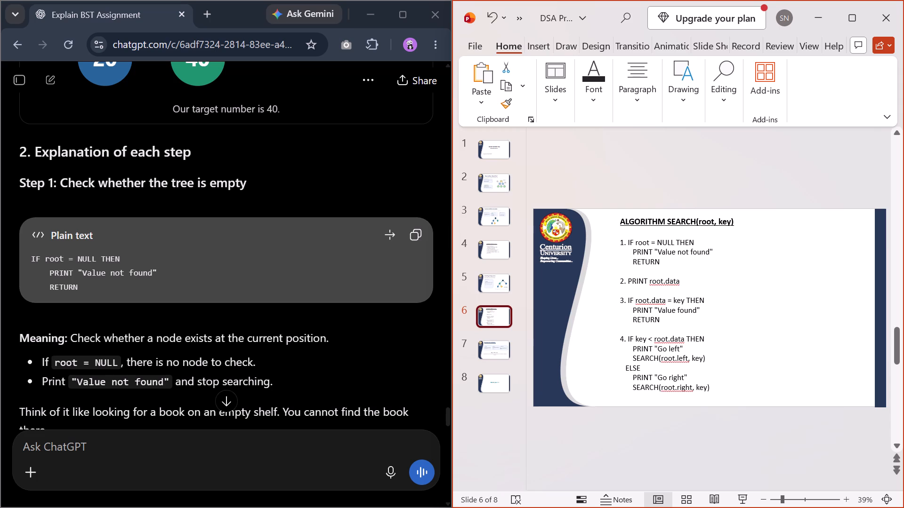
Maximize the presentation and compare the "Searching: finding a value" example on slide 5 with the SEARCH pseudocode on slide 6.
{"action": "left_click", "coordinate": [500, 286]}
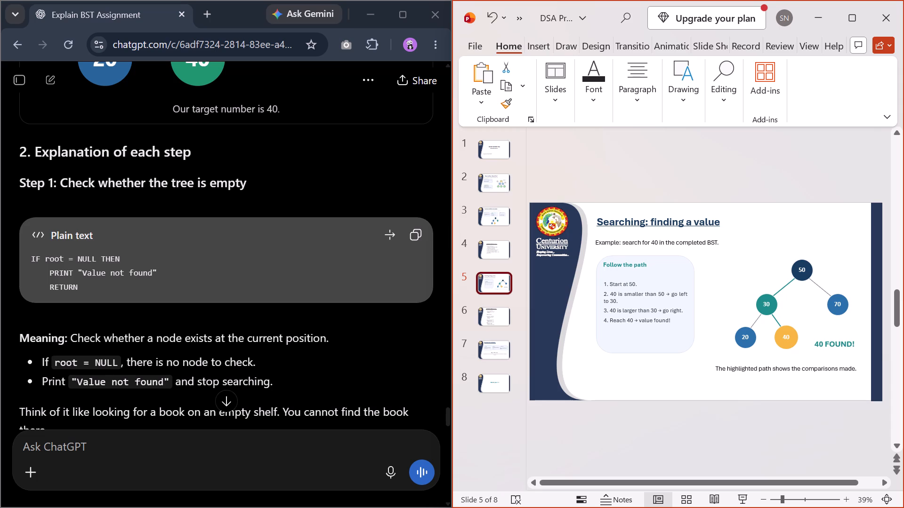
{"action": "left_click", "coordinate": [854, 18]}
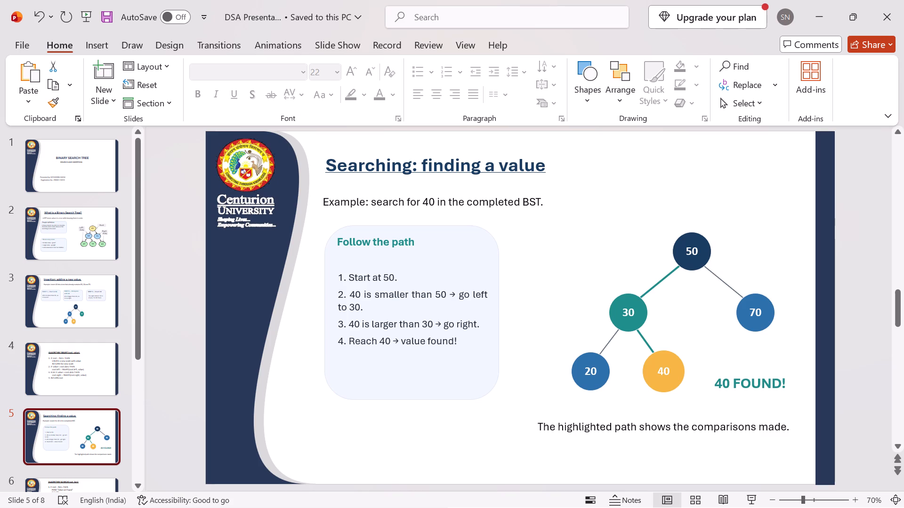
{"action": "key", "text": "Right"}
{"action": "left_click", "coordinate": [401, 419]}
{"action": "key", "text": "Right"}
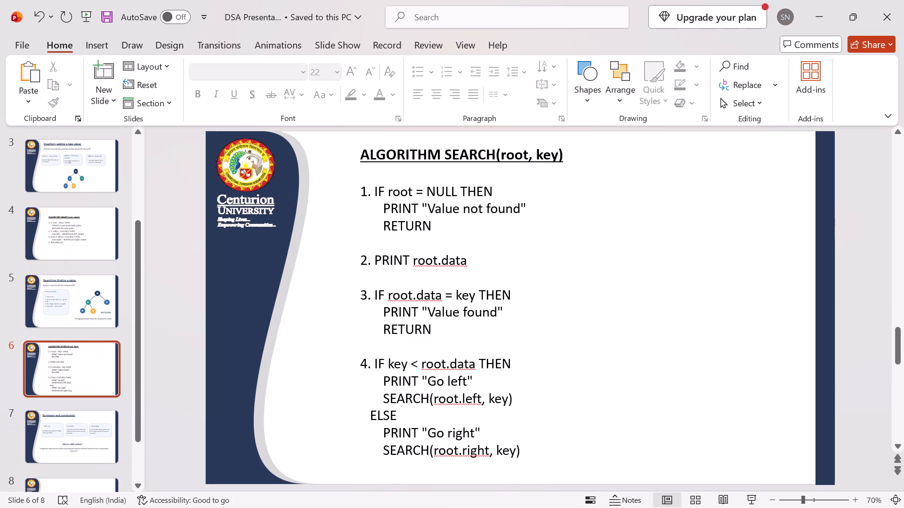
{"action": "key", "text": "Left"}
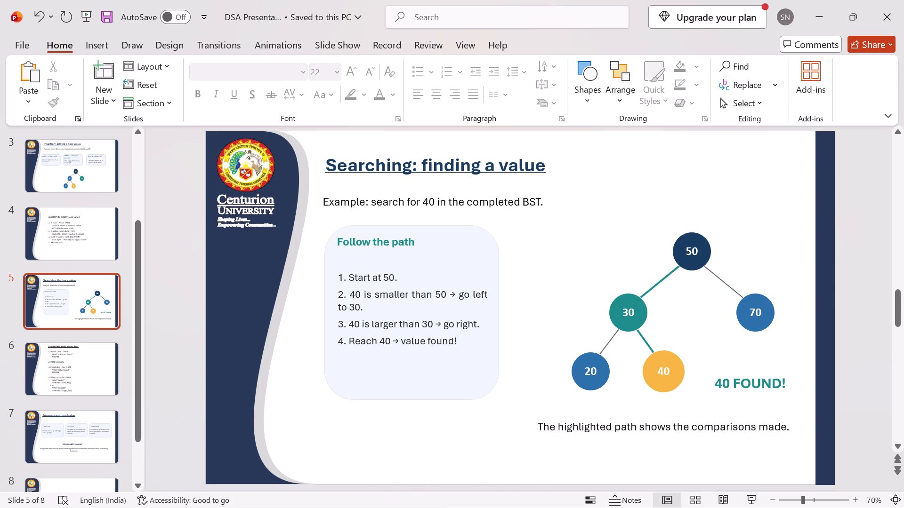
{"action": "left_click", "coordinate": [70, 368]}
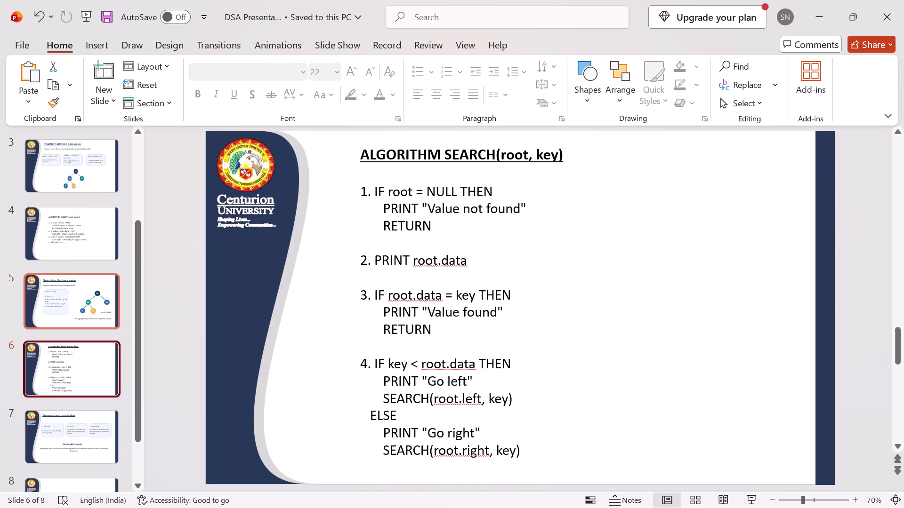
{"action": "left_click", "coordinate": [67, 294]}
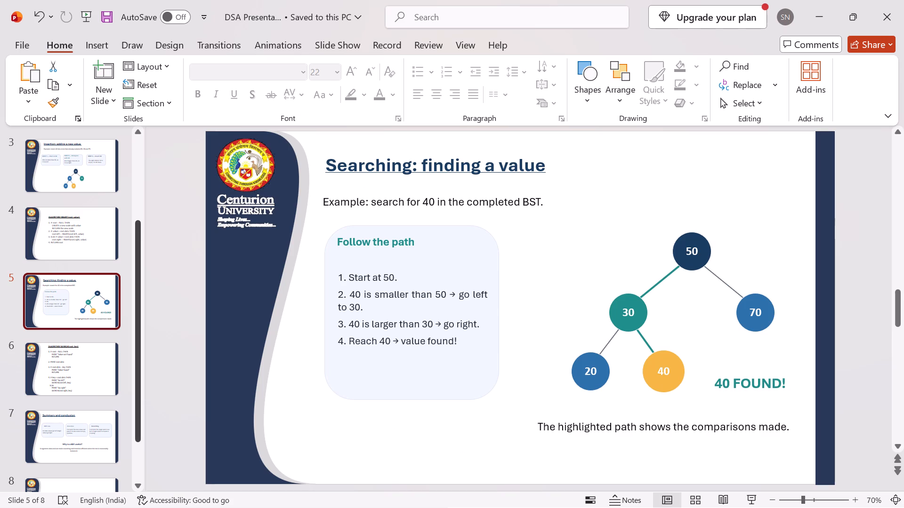
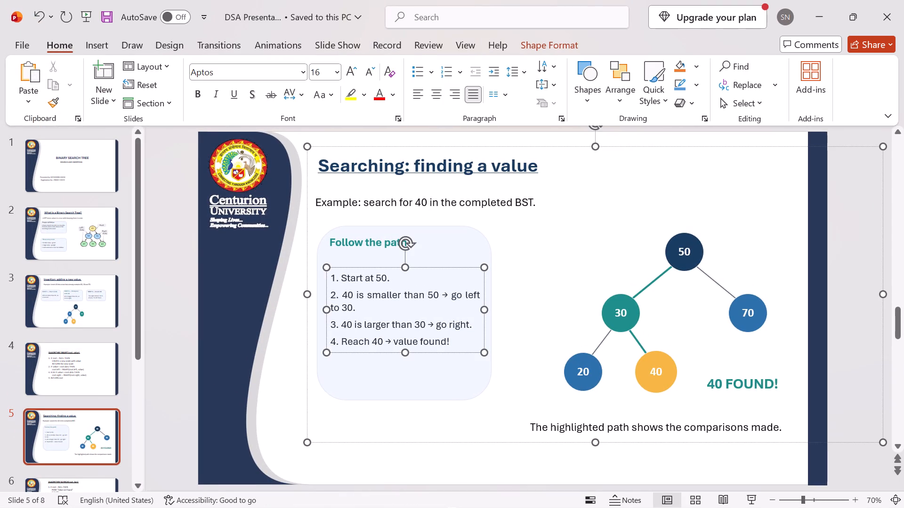
{"action": "left_click_drag", "start_coordinate": [435, 269], "coordinate": [714, 150]}
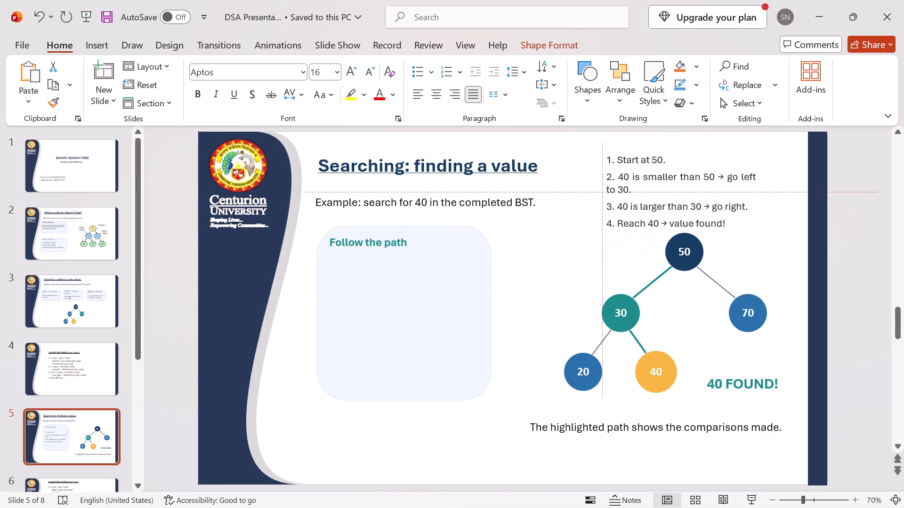
{"action": "left_click_drag", "start_coordinate": [714, 150], "coordinate": [734, 141]}
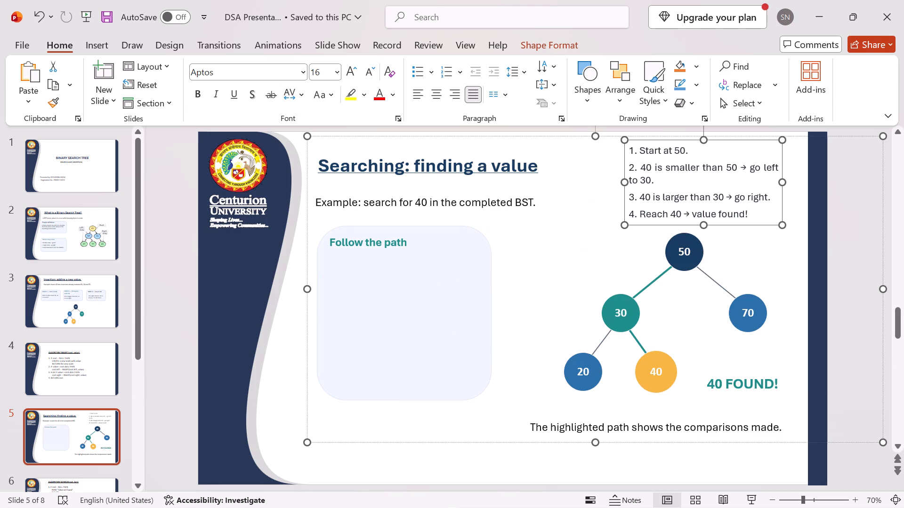
{"action": "left_click", "coordinate": [364, 238]}
{"action": "left_click_drag", "start_coordinate": [439, 246], "coordinate": [674, 244]}
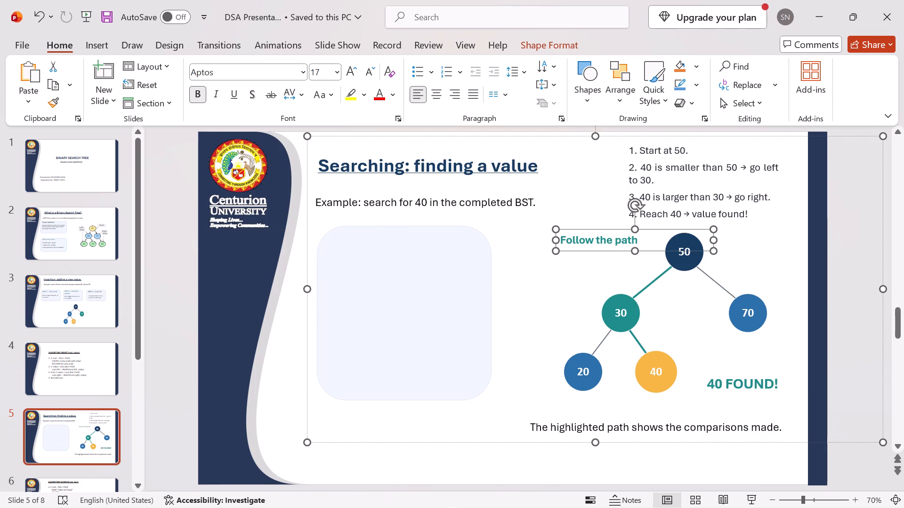
Extend the empty rounded panel on slide 5 downward so it ends near the bottom of the slide.
{"action": "left_click", "coordinate": [391, 333]}
{"action": "left_click_drag", "start_coordinate": [402, 400], "coordinate": [402, 403]}
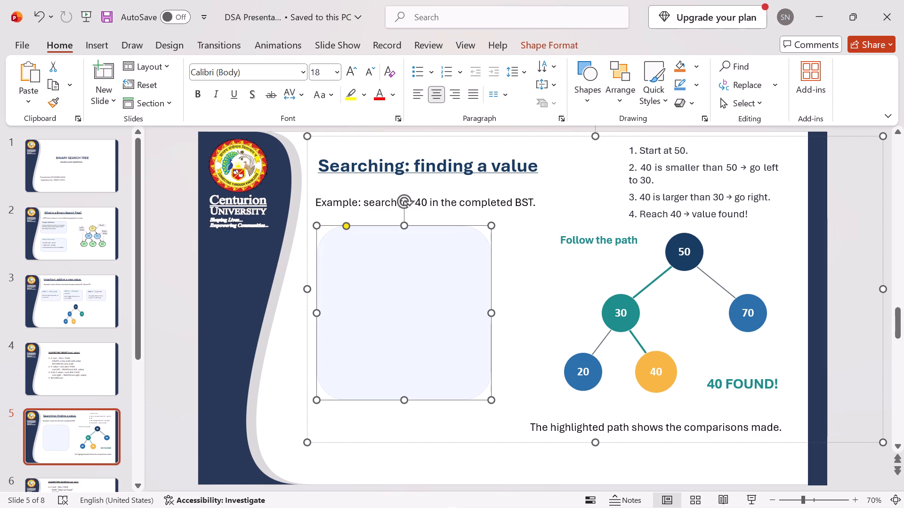
{"action": "left_click_drag", "start_coordinate": [402, 403], "coordinate": [398, 452]}
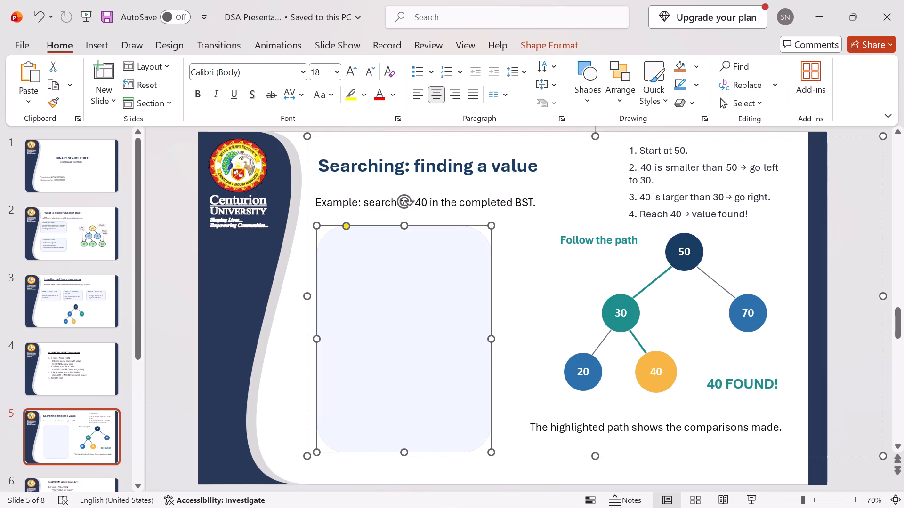
On slide 6, reduce the whole SEARCH(root, key) pseudocode to 16 pt body text with an 18 pt heading.
{"action": "left_click", "coordinate": [54, 369]}
{"action": "left_click", "coordinate": [49, 368]}
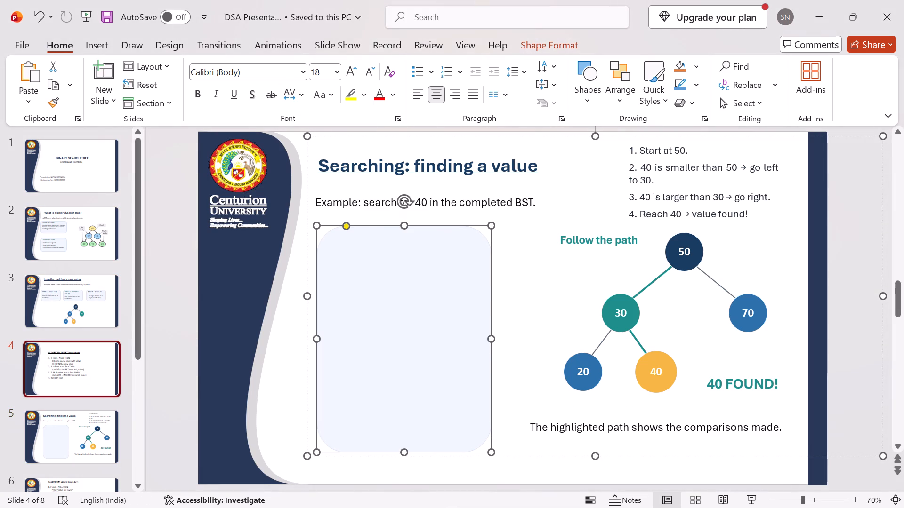
{"action": "left_click", "coordinate": [45, 430]}
{"action": "scroll", "coordinate": [45, 430], "scroll_direction": "down", "scroll_amount": 1}
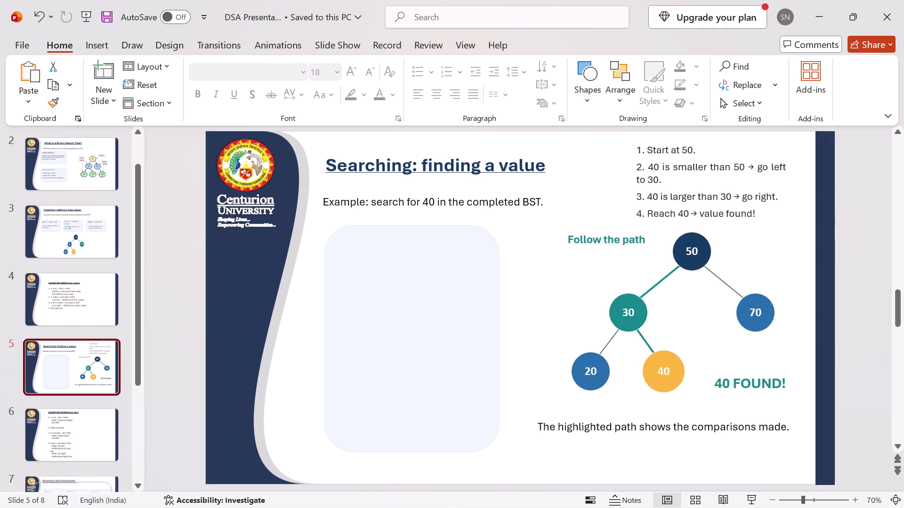
{"action": "scroll", "coordinate": [45, 430], "scroll_direction": "down", "scroll_amount": 1}
{"action": "left_click", "coordinate": [64, 348]}
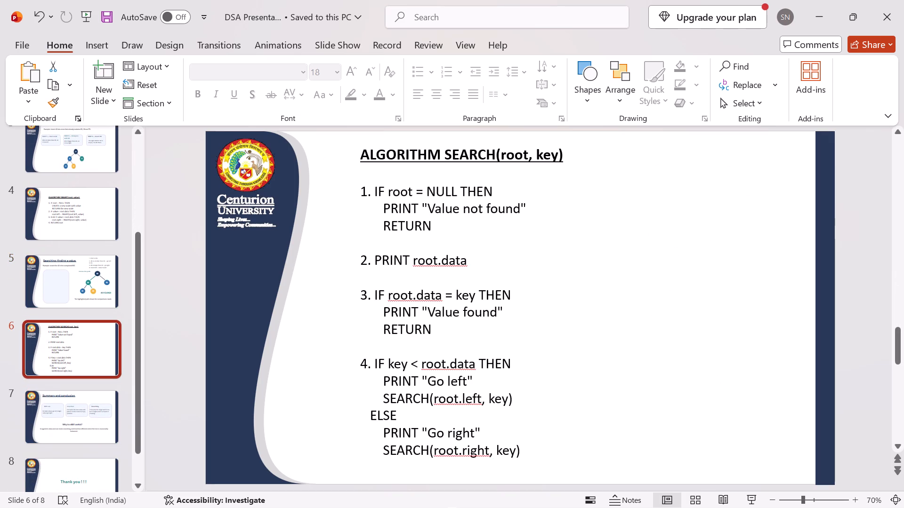
{"action": "left_click", "coordinate": [386, 155]}
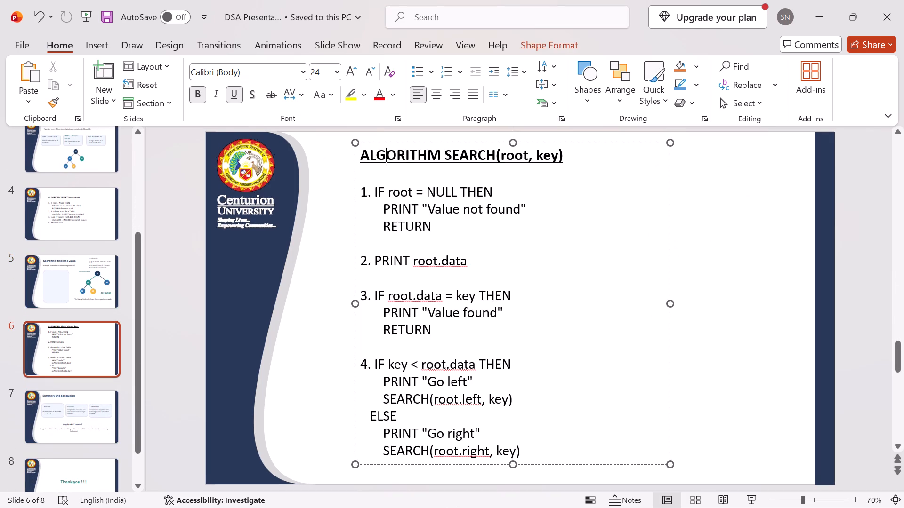
{"action": "key", "text": "ctrl+a"}
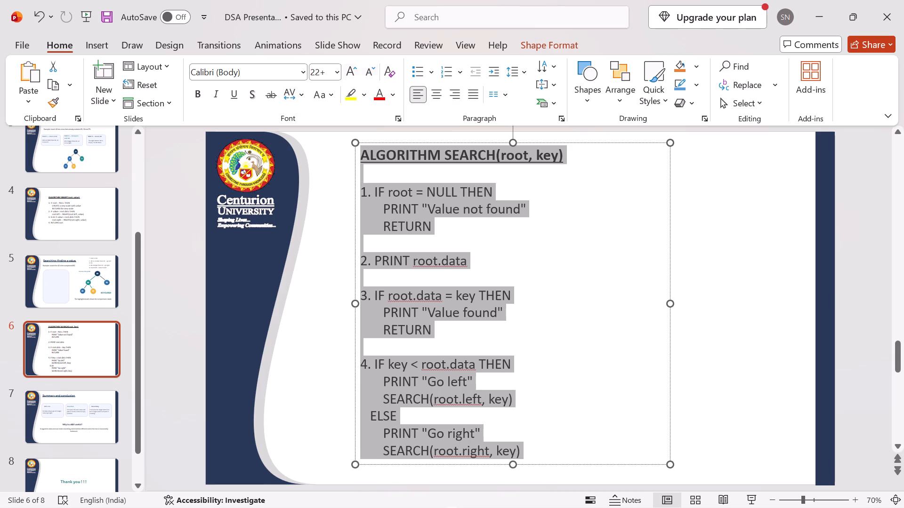
{"action": "left_click", "coordinate": [352, 70]}
{"action": "left_click", "coordinate": [352, 70]}
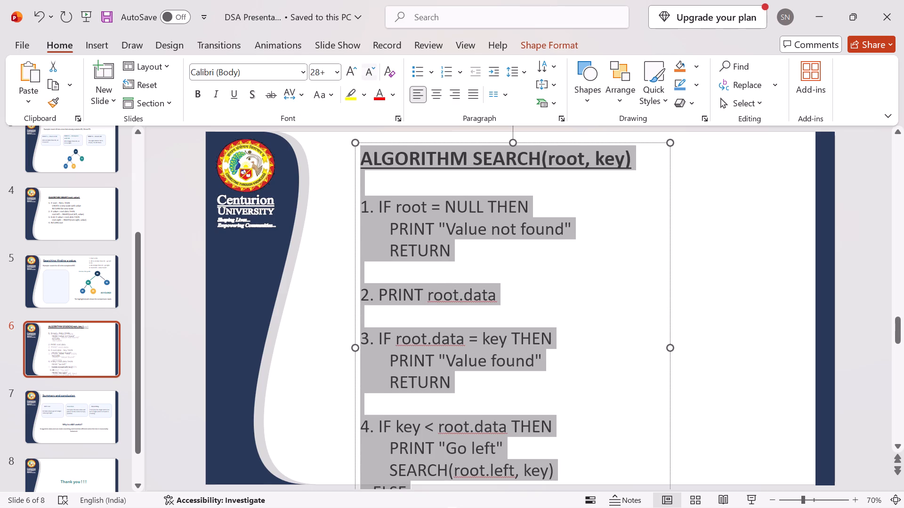
{"action": "left_click", "coordinate": [368, 67]}
{"action": "left_click", "coordinate": [368, 67]}
{"action": "left_click", "coordinate": [368, 67]}
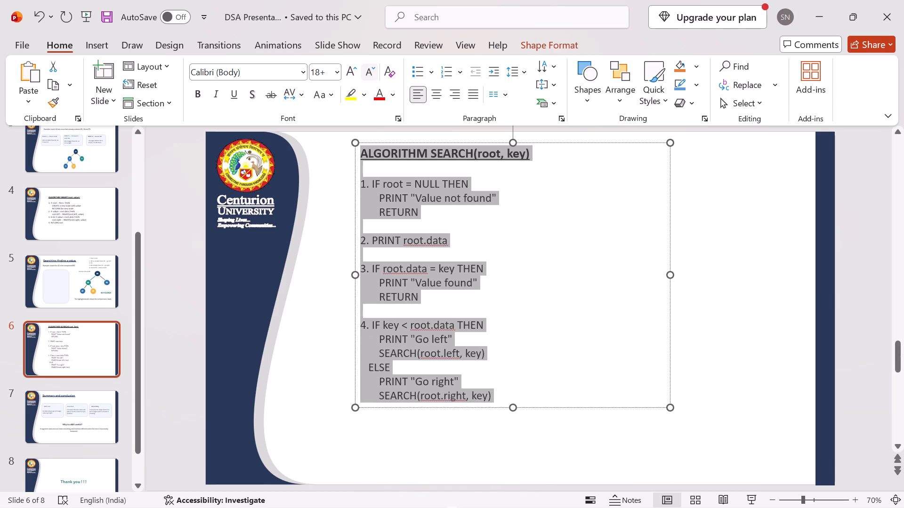
{"action": "left_click", "coordinate": [368, 67]}
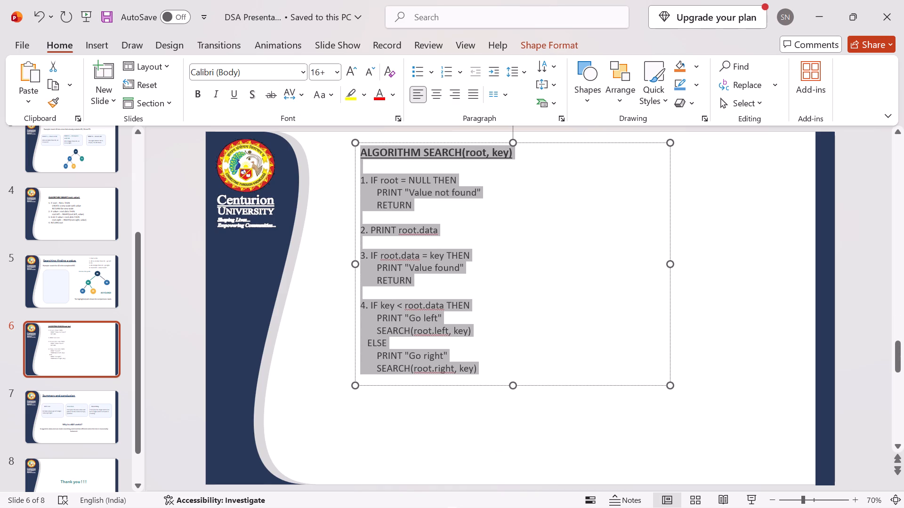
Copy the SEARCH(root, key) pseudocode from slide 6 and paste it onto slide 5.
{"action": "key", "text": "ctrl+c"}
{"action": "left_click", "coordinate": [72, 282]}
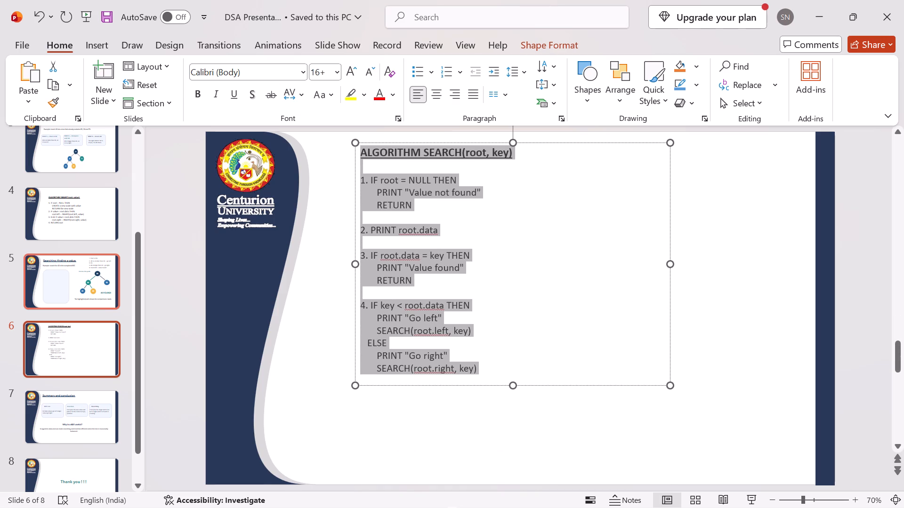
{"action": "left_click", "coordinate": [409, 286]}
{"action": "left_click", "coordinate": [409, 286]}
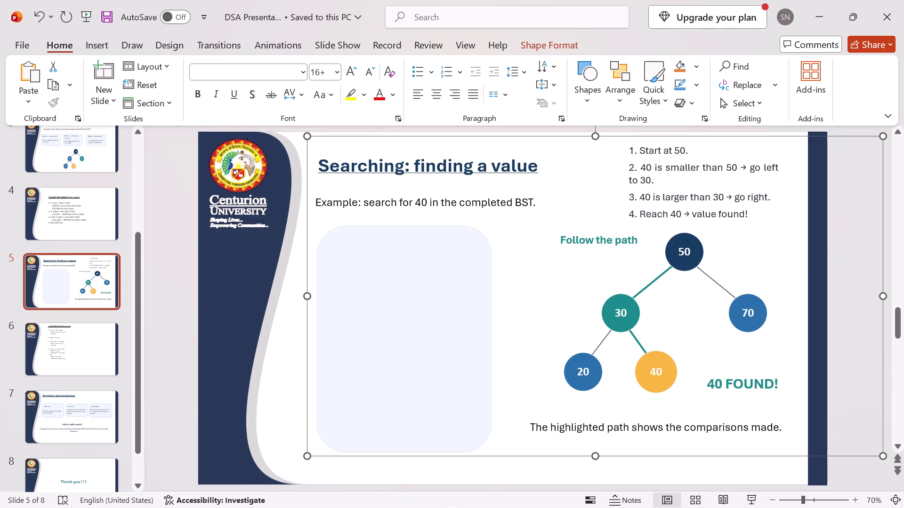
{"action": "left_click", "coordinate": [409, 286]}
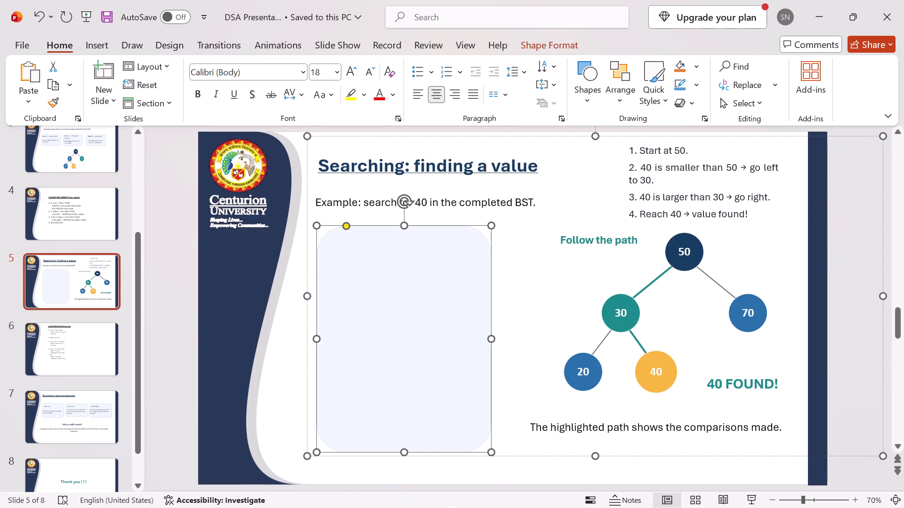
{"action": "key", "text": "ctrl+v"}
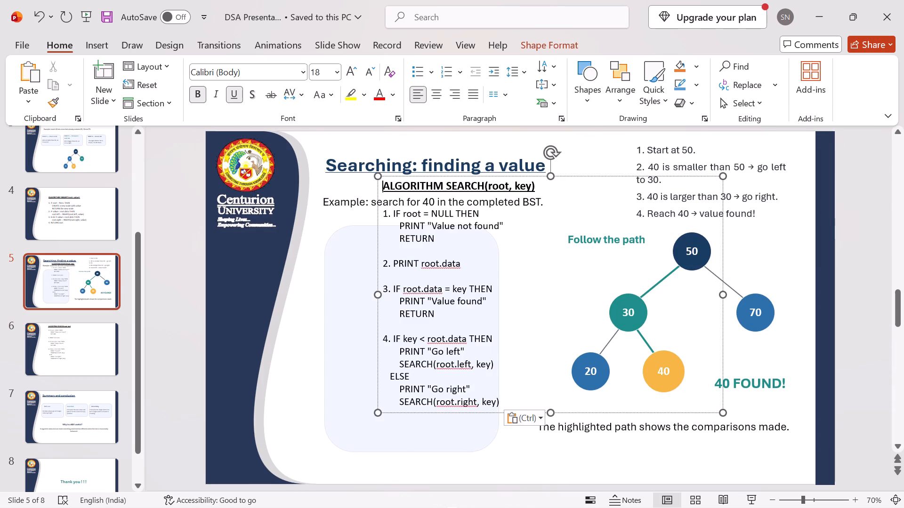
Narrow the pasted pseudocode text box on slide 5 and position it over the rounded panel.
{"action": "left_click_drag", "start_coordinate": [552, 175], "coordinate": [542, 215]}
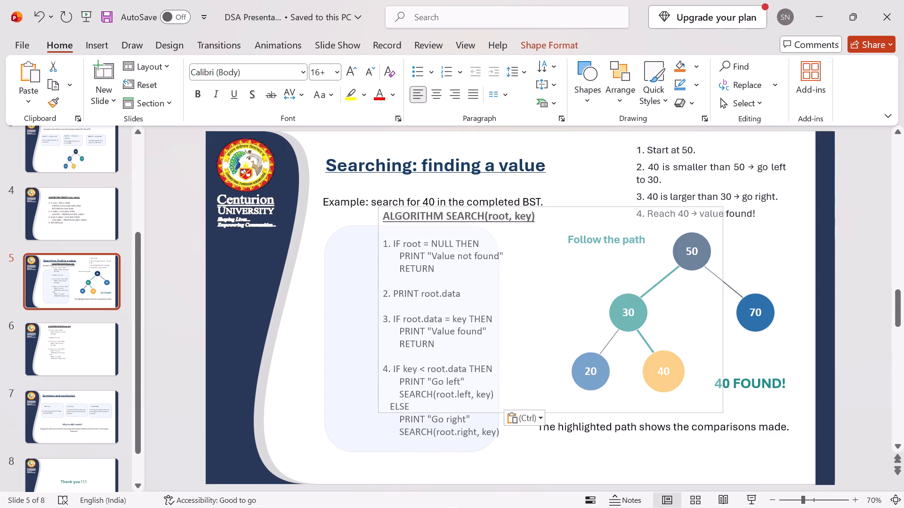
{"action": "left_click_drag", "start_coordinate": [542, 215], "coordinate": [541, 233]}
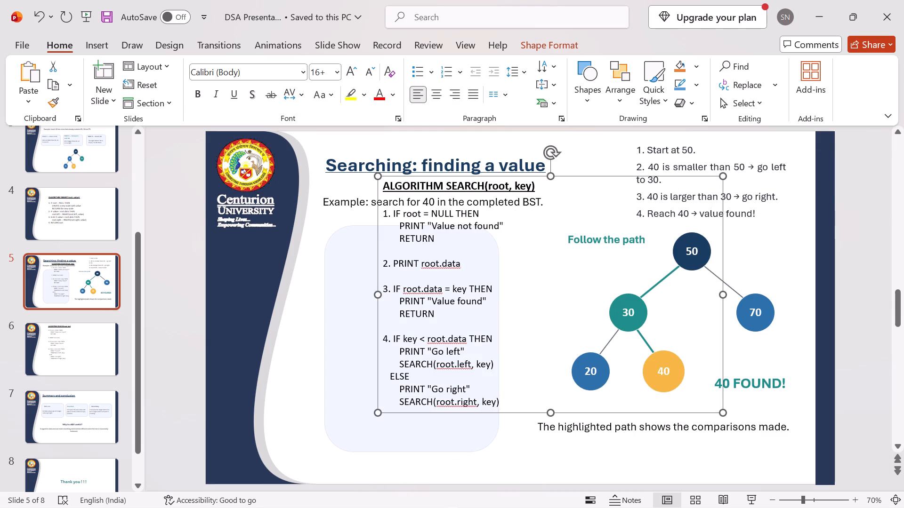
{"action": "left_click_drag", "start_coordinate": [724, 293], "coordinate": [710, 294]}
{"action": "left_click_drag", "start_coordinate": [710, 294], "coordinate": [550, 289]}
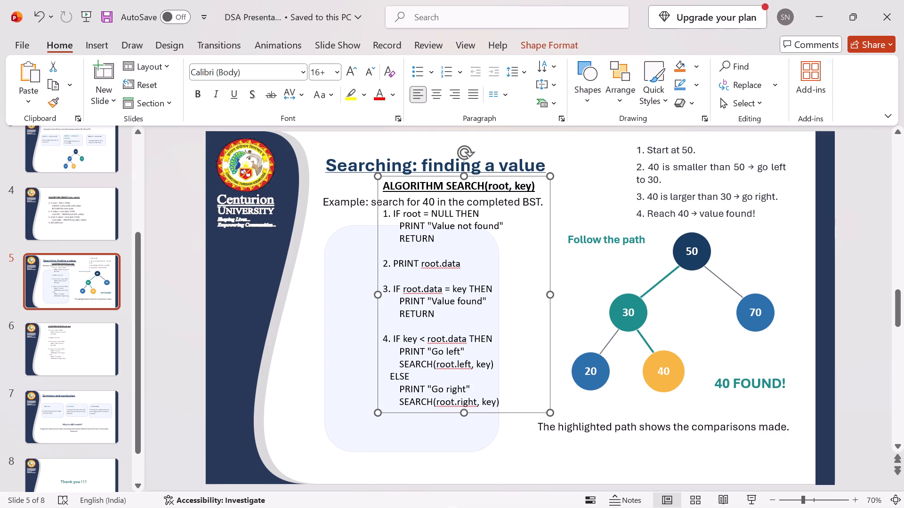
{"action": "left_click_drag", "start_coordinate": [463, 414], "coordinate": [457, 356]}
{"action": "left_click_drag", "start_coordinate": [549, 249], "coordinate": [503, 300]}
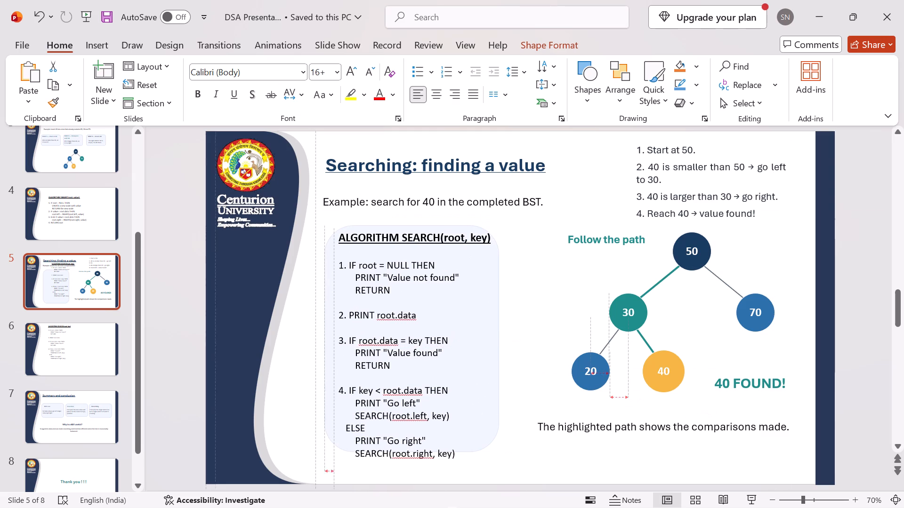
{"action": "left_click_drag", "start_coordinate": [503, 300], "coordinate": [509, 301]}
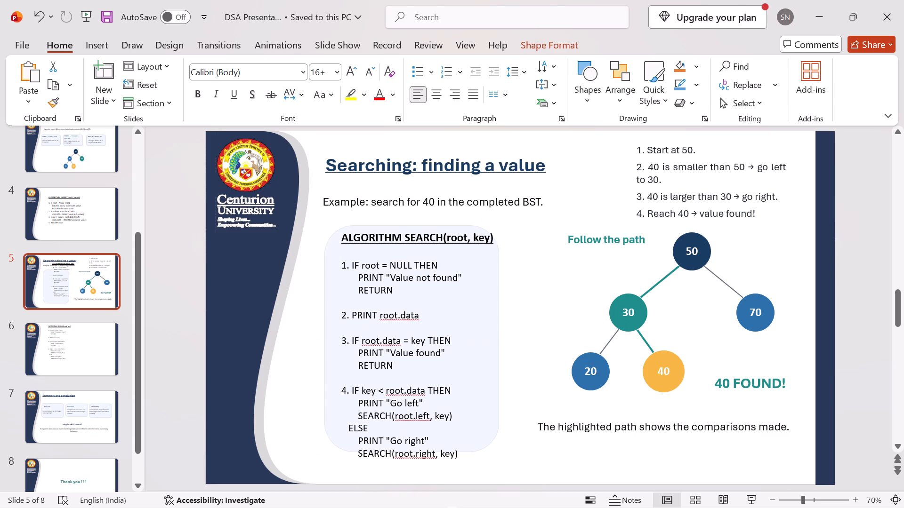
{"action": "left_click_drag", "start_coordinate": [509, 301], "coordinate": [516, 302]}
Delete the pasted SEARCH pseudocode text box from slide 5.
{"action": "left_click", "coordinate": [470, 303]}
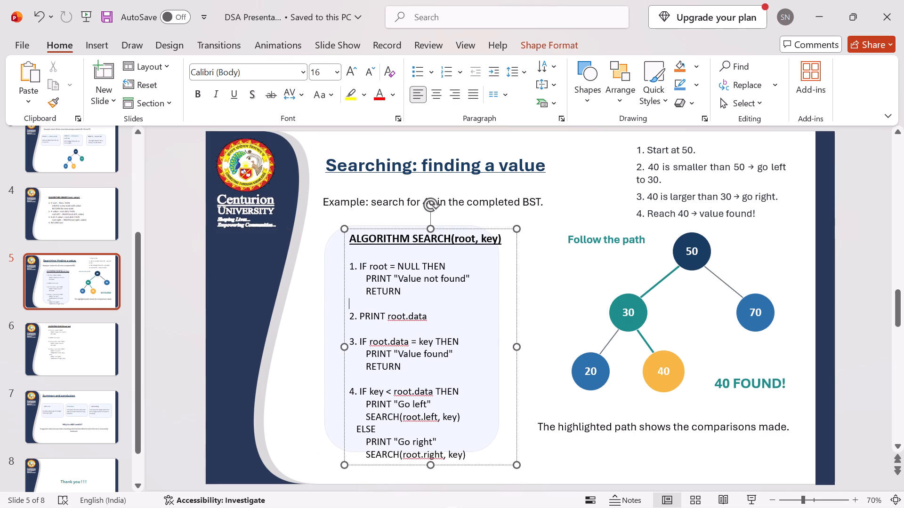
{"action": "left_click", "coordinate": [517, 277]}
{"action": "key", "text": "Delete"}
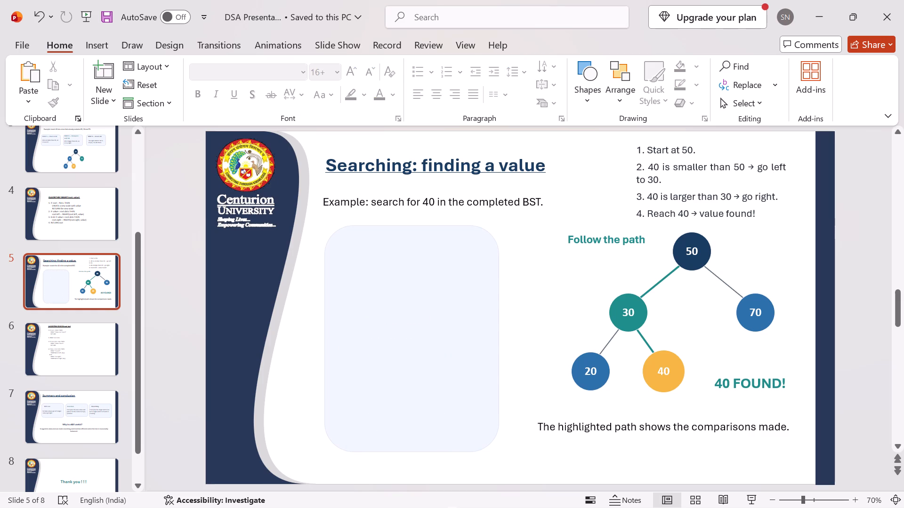
Draw a text box inside the rounded panel on slide 5 and paste the SEARCH(root, key) pseudocode into it.
{"action": "left_click", "coordinate": [94, 40]}
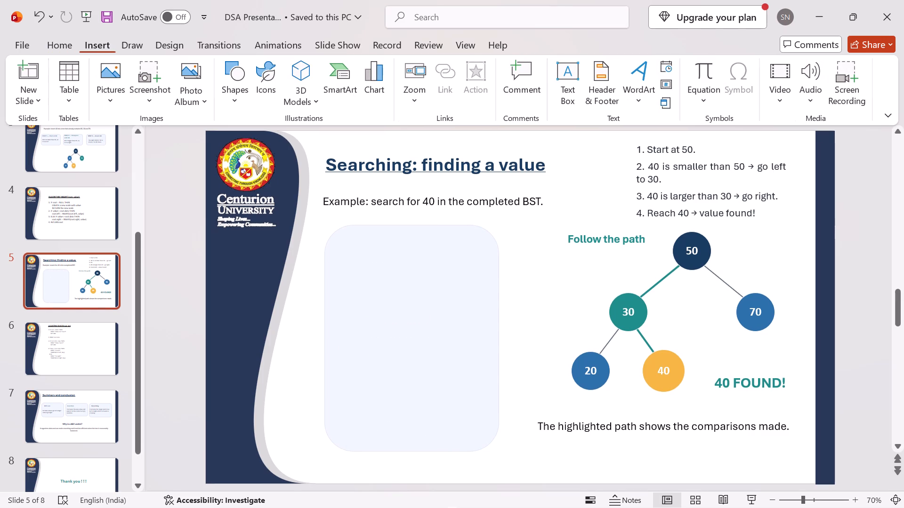
{"action": "left_click", "coordinate": [572, 56]}
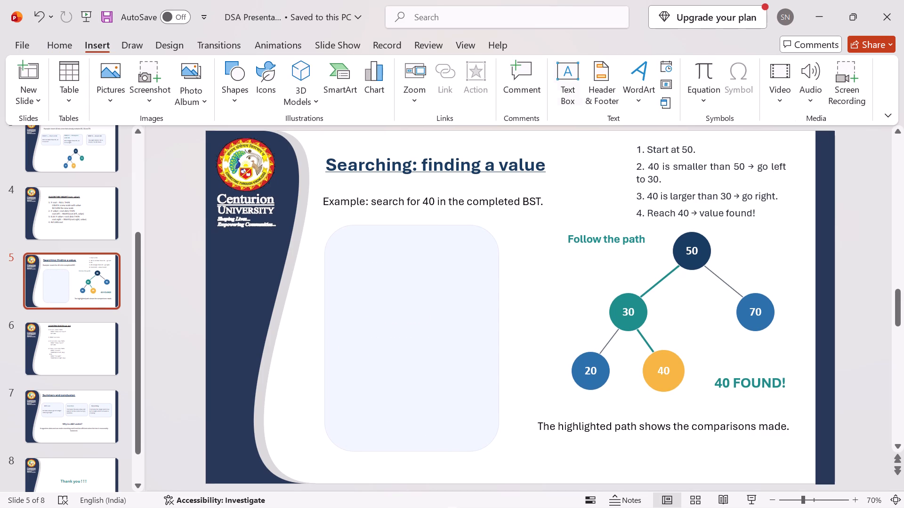
{"action": "left_click", "coordinate": [567, 84]}
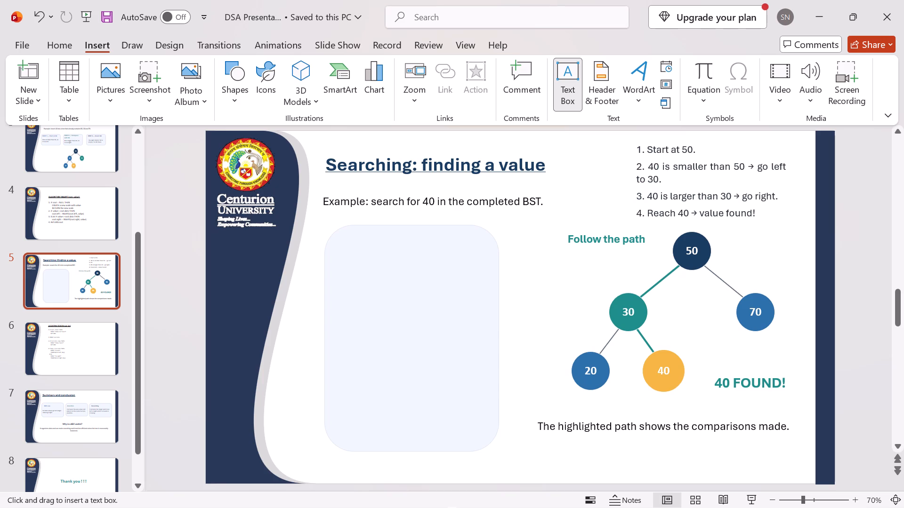
{"action": "left_click_drag", "start_coordinate": [338, 240], "coordinate": [358, 283]}
{"action": "left_click_drag", "start_coordinate": [358, 283], "coordinate": [482, 447]}
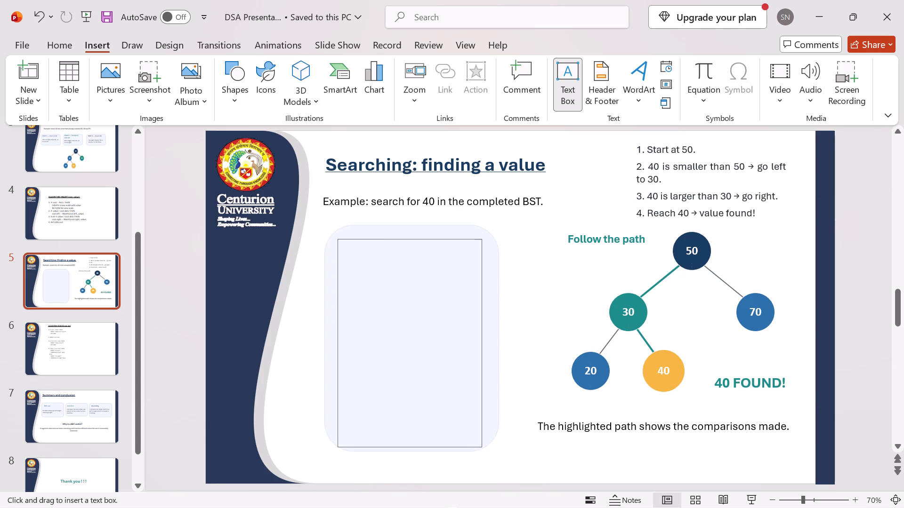
{"action": "left_click_drag", "start_coordinate": [482, 447], "coordinate": [487, 446]}
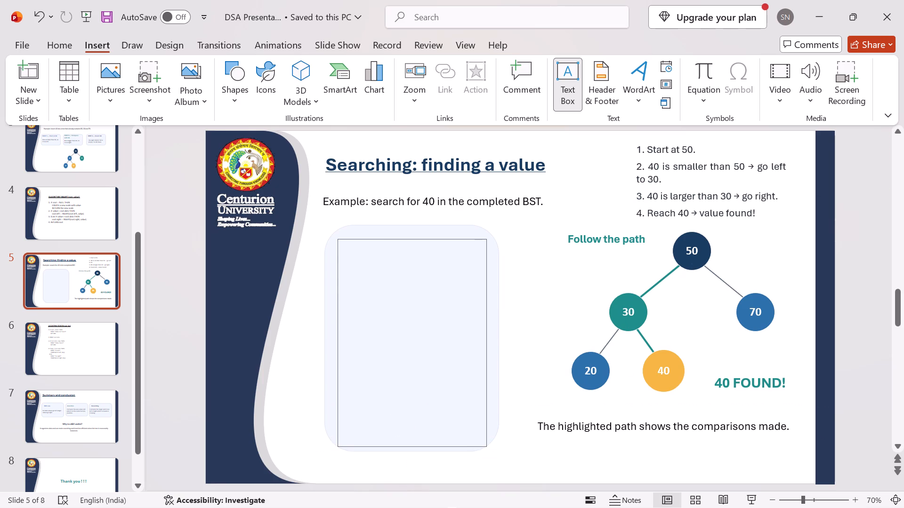
{"action": "left_click", "coordinate": [345, 247]}
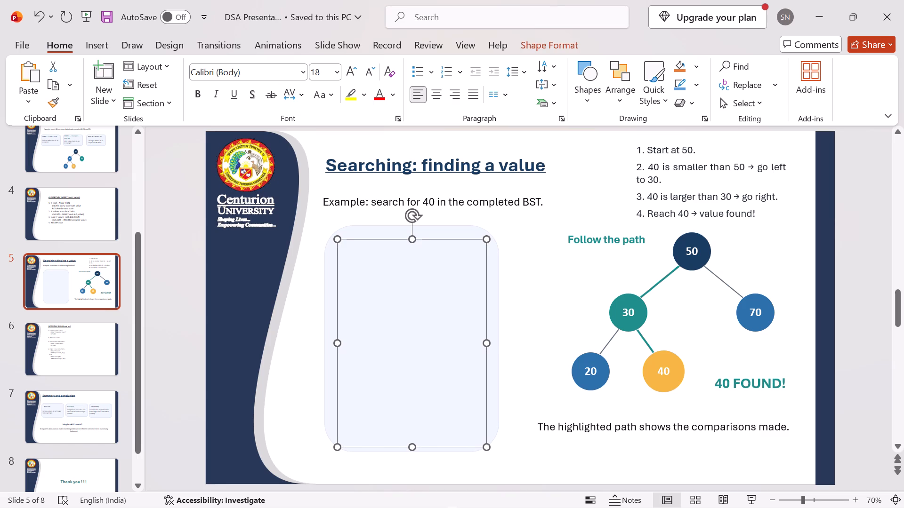
{"action": "key", "text": "ctrl+v"}
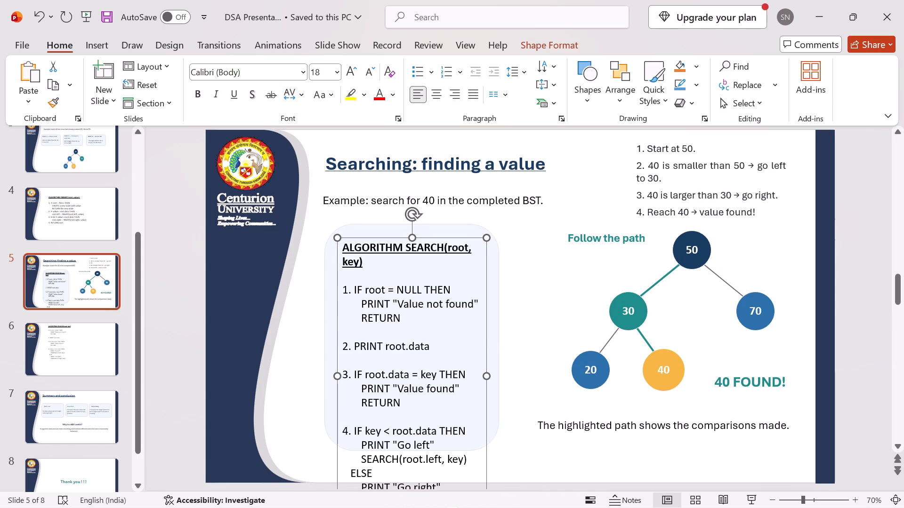
{"action": "scroll", "coordinate": [466, 387], "scroll_direction": "down", "scroll_amount": 1}
{"action": "scroll", "coordinate": [466, 387], "scroll_direction": "up", "scroll_amount": 1}
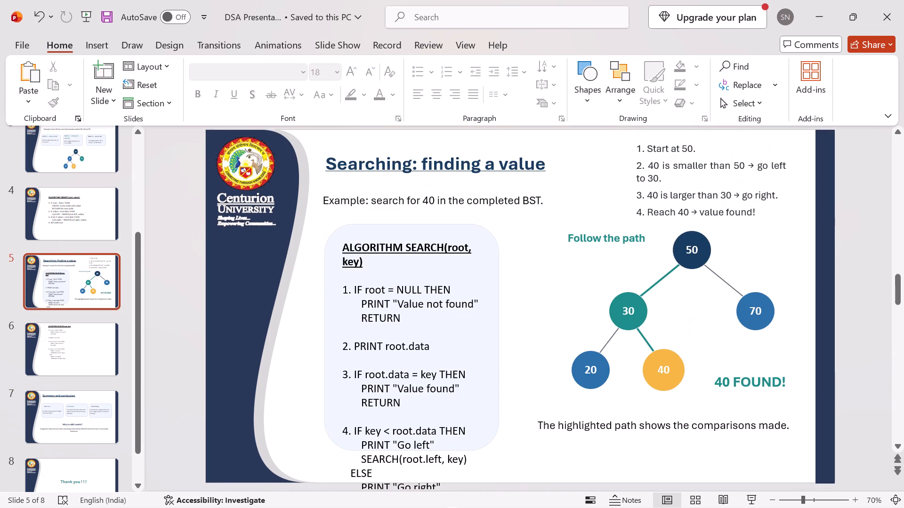
Reduce all of the pasted SEARCH(root, key) pseudocode on slide 5 to 14 pt.
{"action": "left_click", "coordinate": [437, 371]}
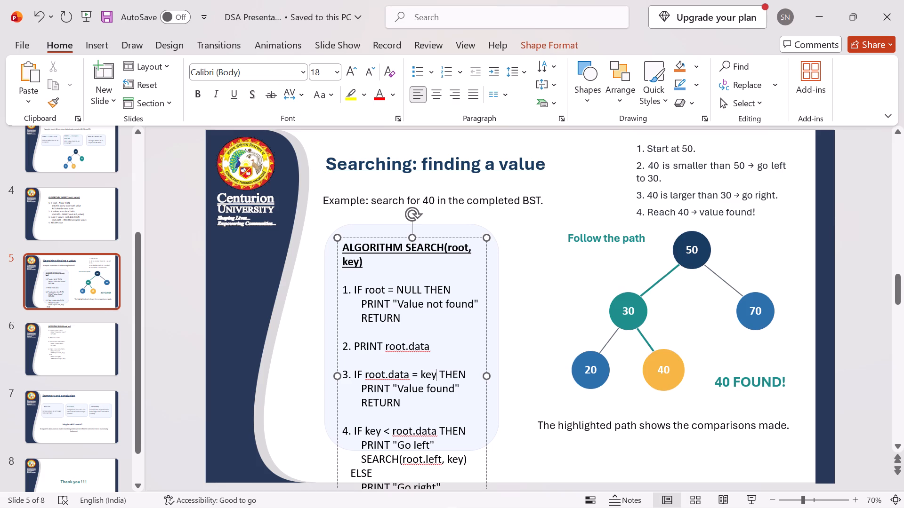
{"action": "left_click_drag", "start_coordinate": [452, 237], "coordinate": [456, 91]}
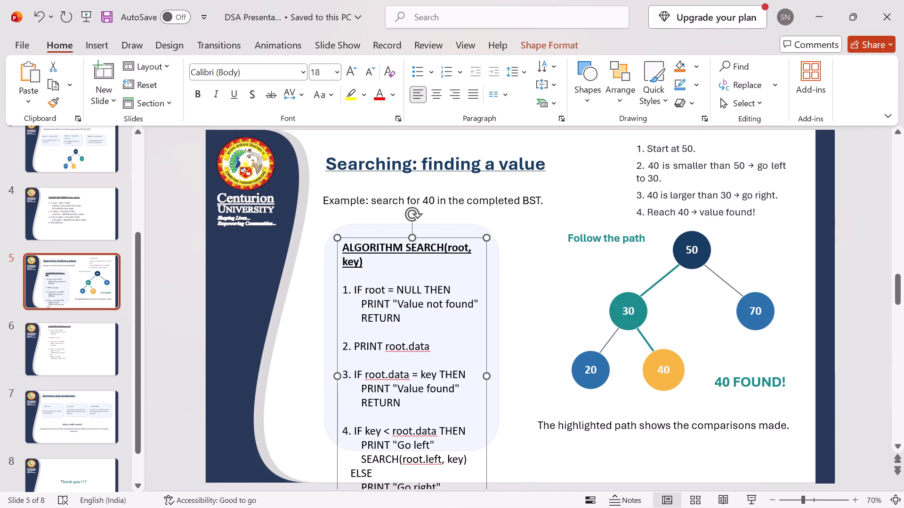
{"action": "left_click", "coordinate": [412, 412]}
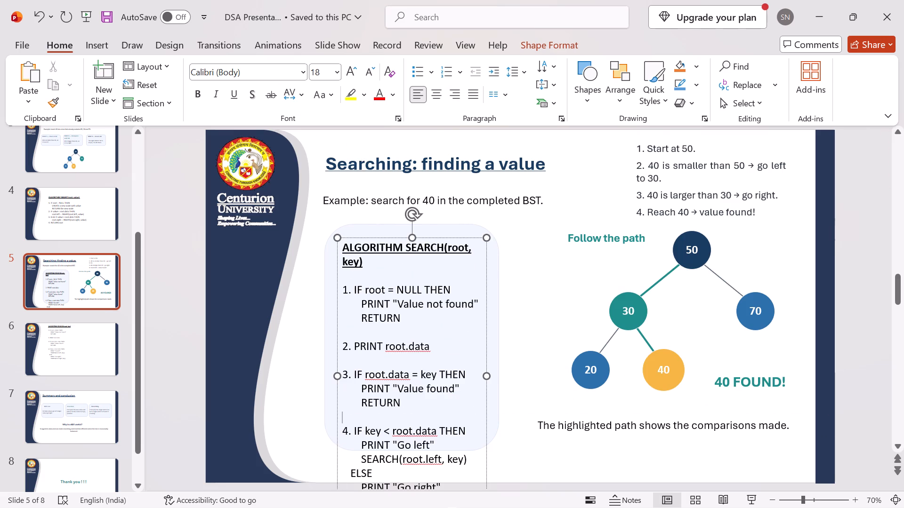
{"action": "key", "text": "ctrl+a"}
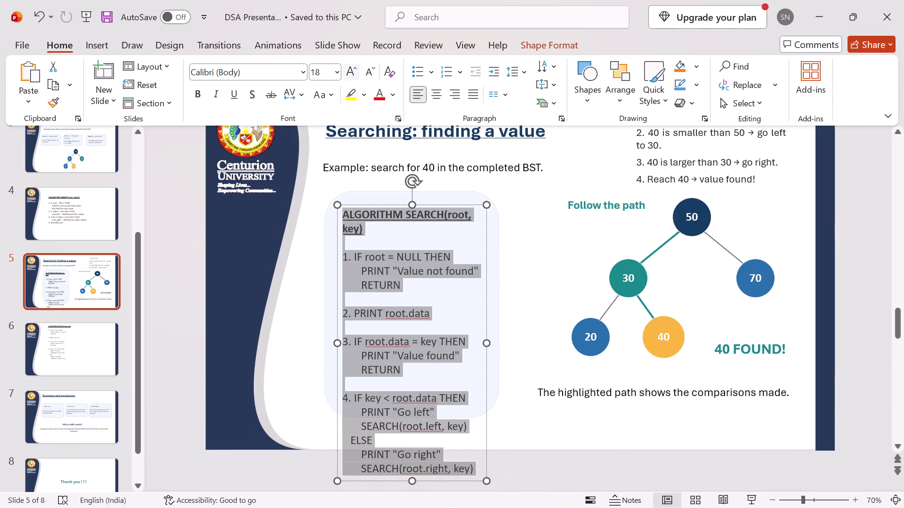
{"action": "left_click", "coordinate": [373, 67]}
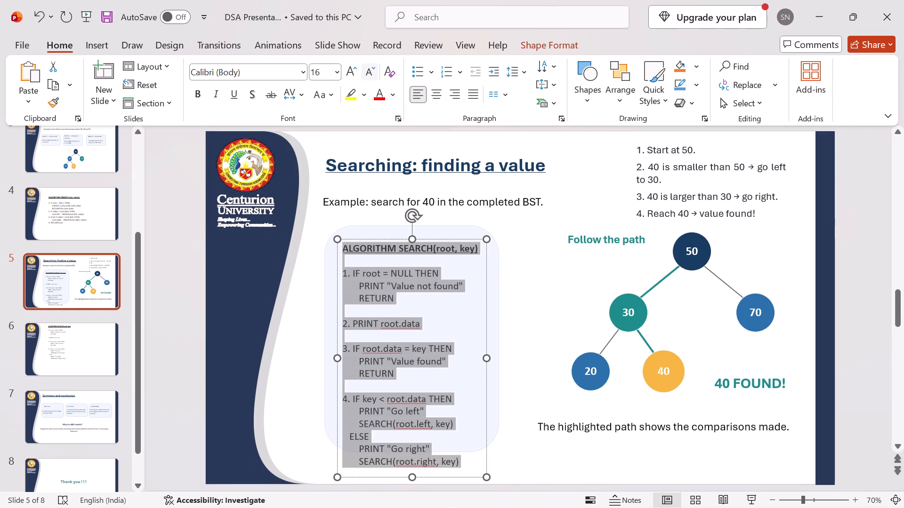
{"action": "left_click", "coordinate": [373, 67]}
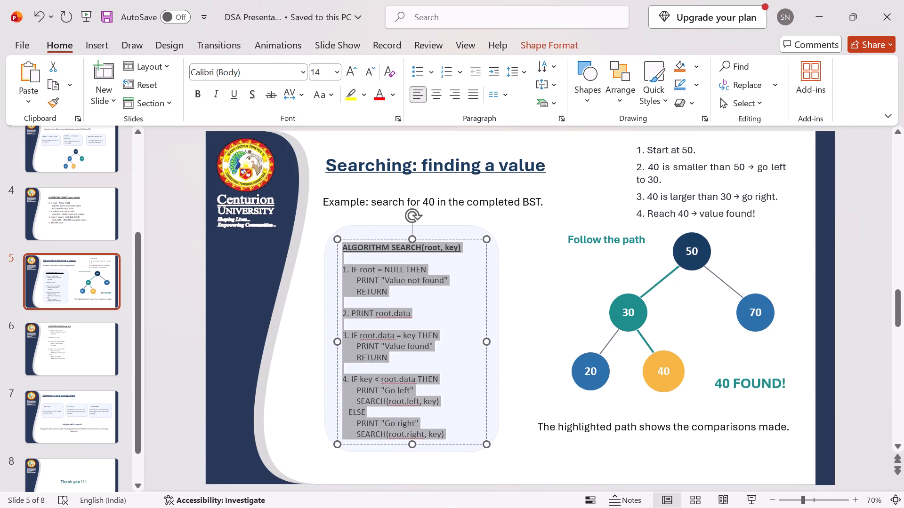
Nudge the pseudocode text box slightly upward so it sits neatly within the rounded panel.
{"action": "left_click_drag", "start_coordinate": [476, 248], "coordinate": [475, 242]}
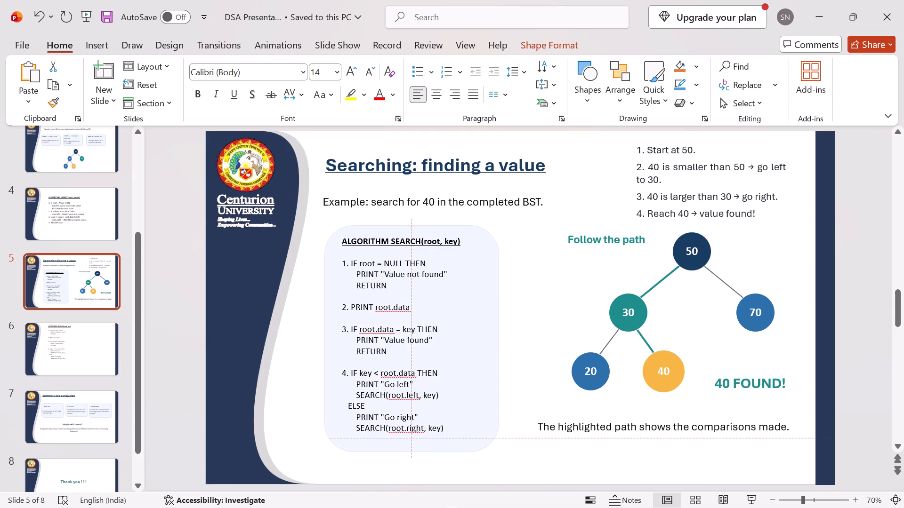
{"action": "left_click_drag", "start_coordinate": [475, 242], "coordinate": [477, 239]}
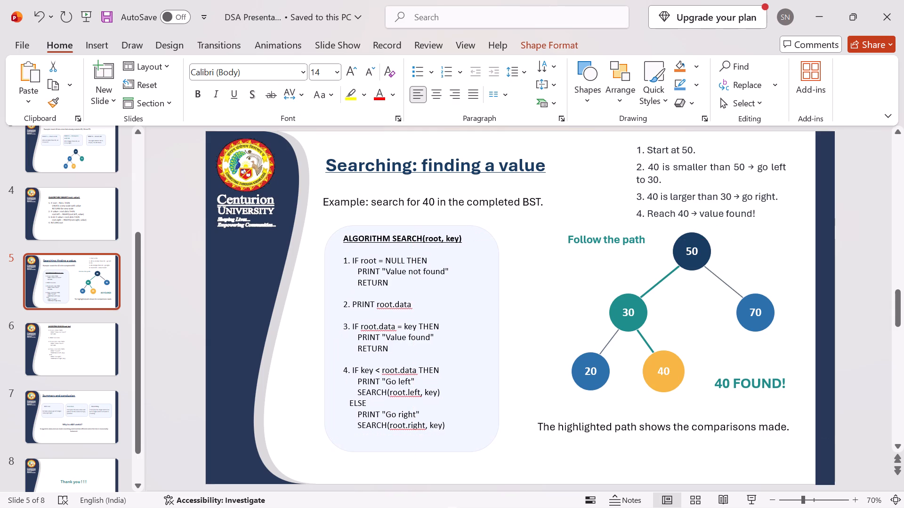
{"action": "left_click_drag", "start_coordinate": [477, 239], "coordinate": [475, 241]}
{"action": "left_click", "coordinate": [551, 268]}
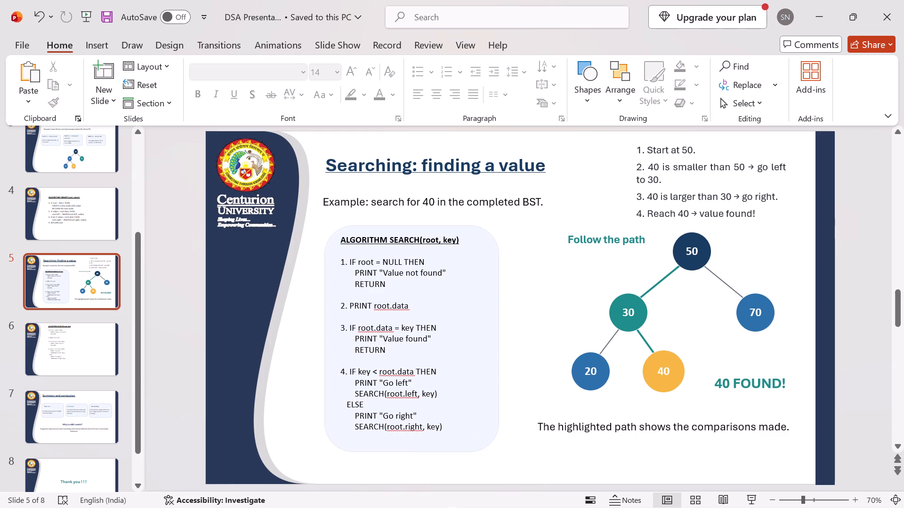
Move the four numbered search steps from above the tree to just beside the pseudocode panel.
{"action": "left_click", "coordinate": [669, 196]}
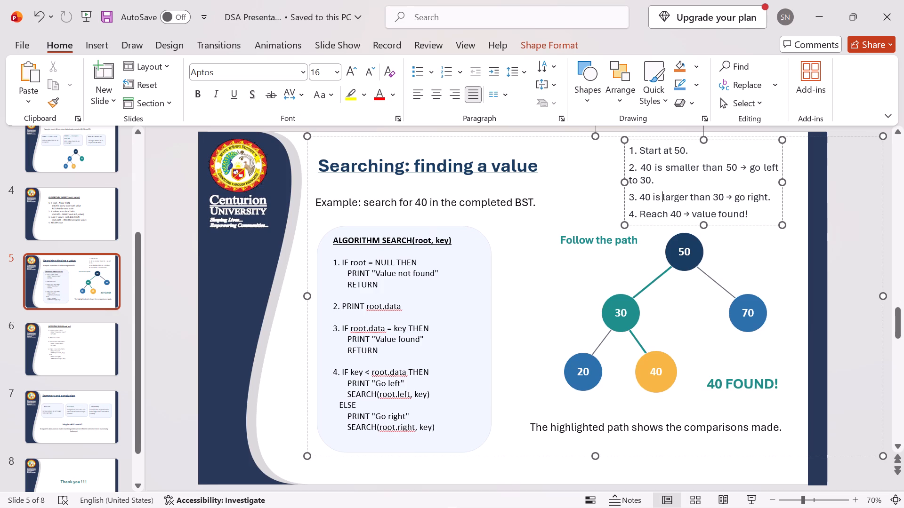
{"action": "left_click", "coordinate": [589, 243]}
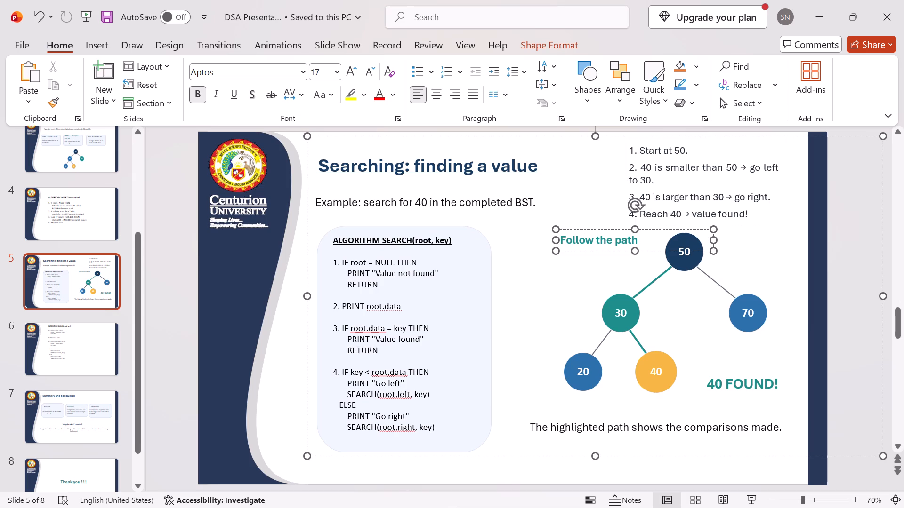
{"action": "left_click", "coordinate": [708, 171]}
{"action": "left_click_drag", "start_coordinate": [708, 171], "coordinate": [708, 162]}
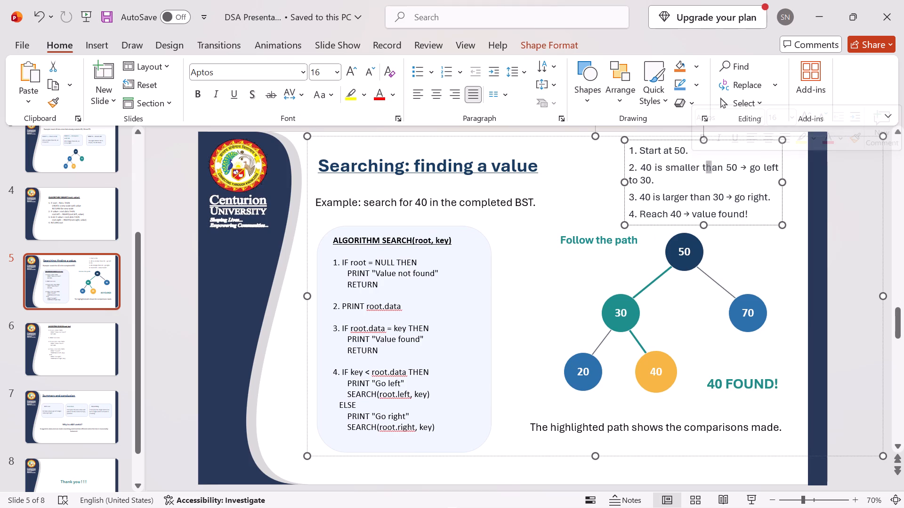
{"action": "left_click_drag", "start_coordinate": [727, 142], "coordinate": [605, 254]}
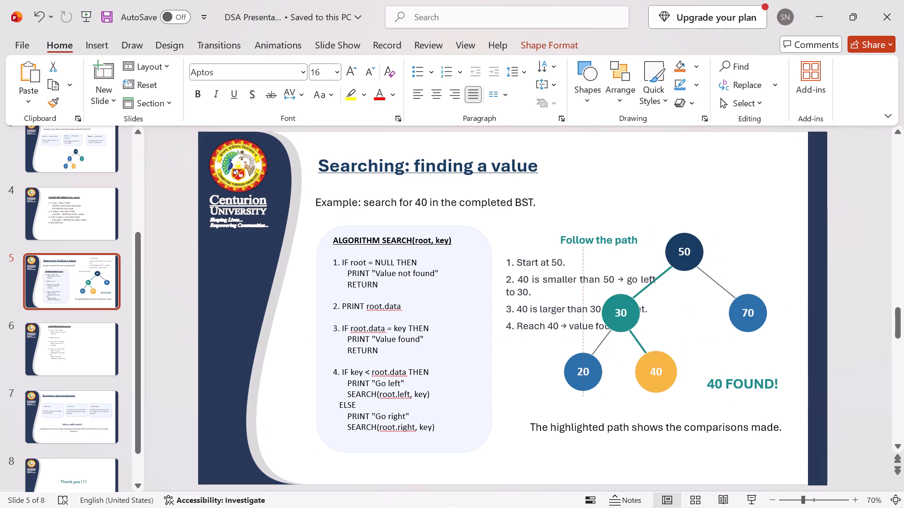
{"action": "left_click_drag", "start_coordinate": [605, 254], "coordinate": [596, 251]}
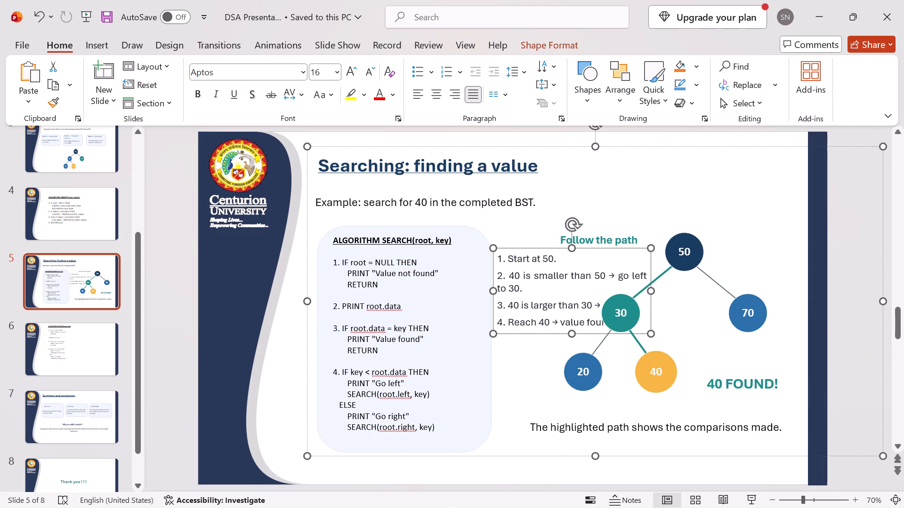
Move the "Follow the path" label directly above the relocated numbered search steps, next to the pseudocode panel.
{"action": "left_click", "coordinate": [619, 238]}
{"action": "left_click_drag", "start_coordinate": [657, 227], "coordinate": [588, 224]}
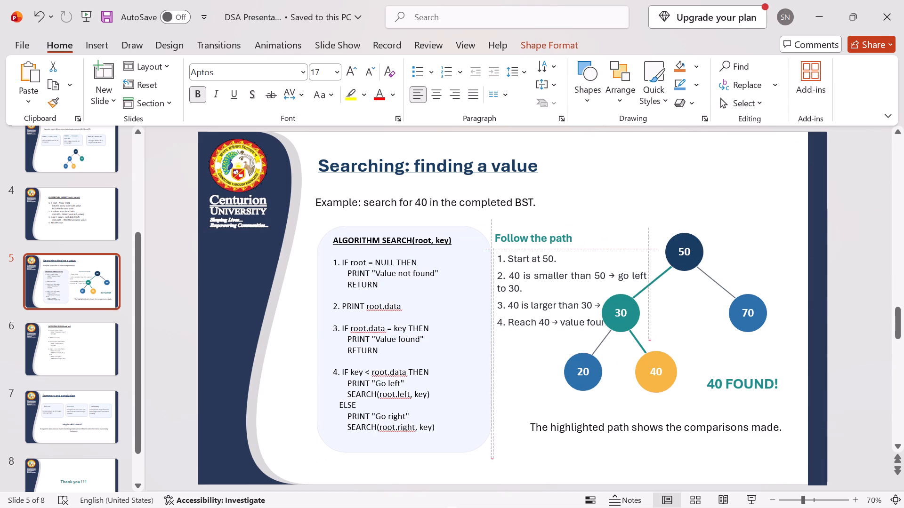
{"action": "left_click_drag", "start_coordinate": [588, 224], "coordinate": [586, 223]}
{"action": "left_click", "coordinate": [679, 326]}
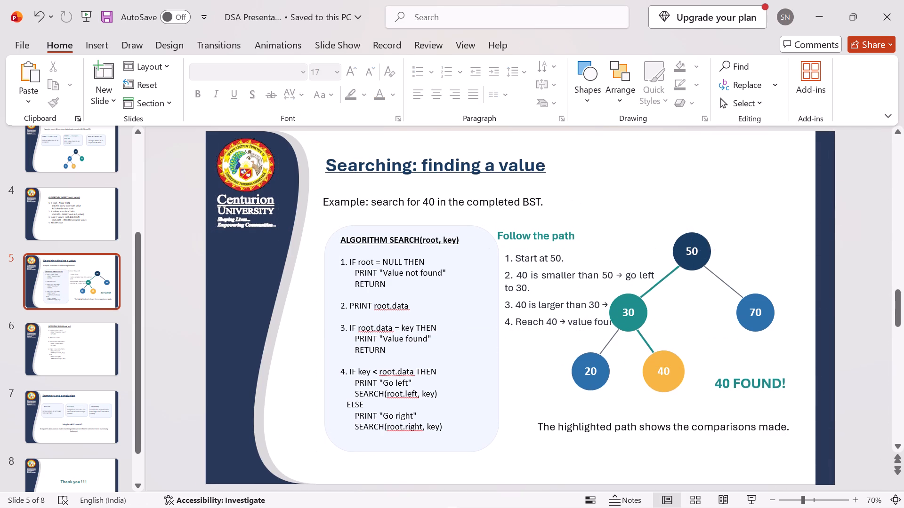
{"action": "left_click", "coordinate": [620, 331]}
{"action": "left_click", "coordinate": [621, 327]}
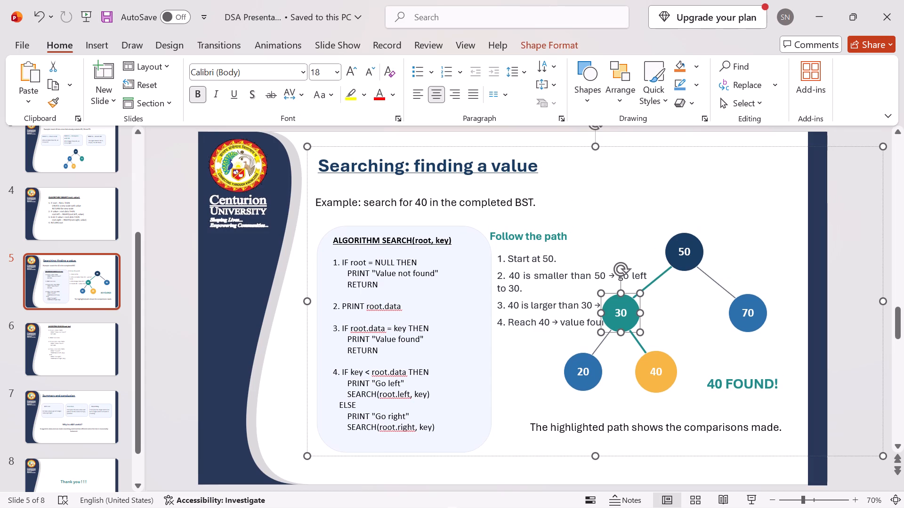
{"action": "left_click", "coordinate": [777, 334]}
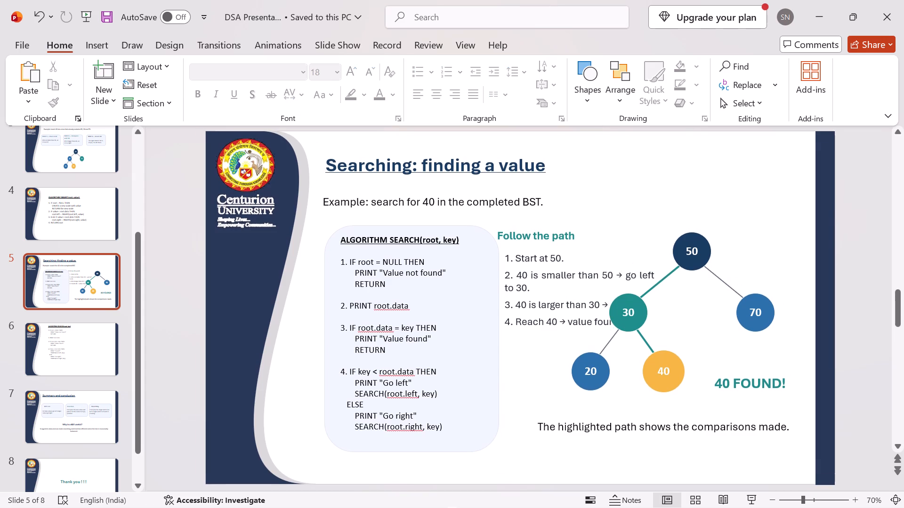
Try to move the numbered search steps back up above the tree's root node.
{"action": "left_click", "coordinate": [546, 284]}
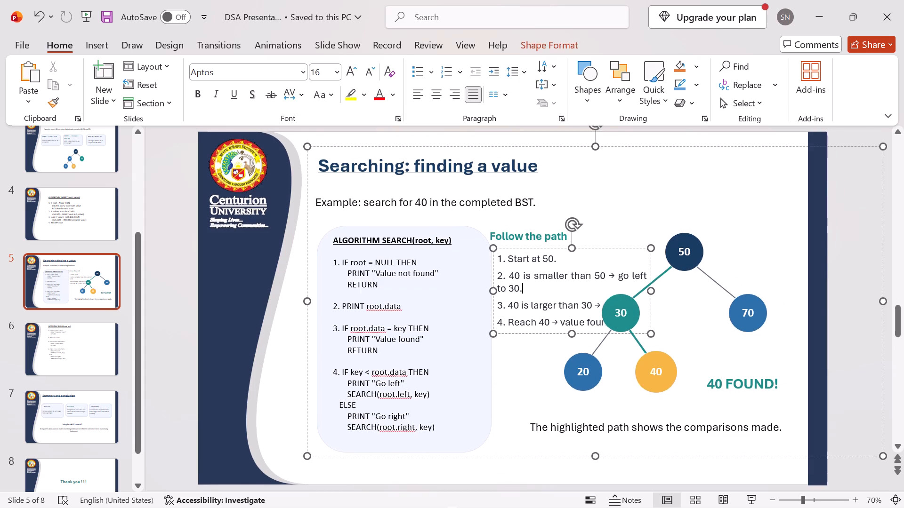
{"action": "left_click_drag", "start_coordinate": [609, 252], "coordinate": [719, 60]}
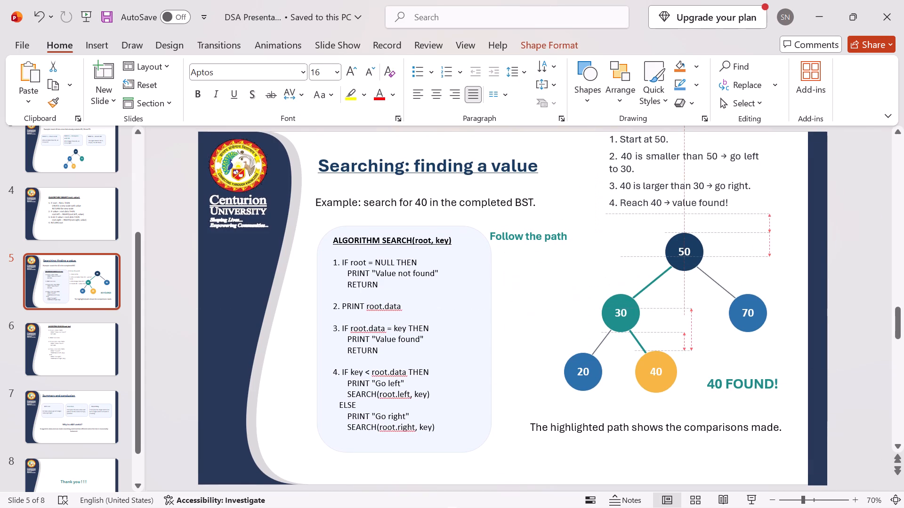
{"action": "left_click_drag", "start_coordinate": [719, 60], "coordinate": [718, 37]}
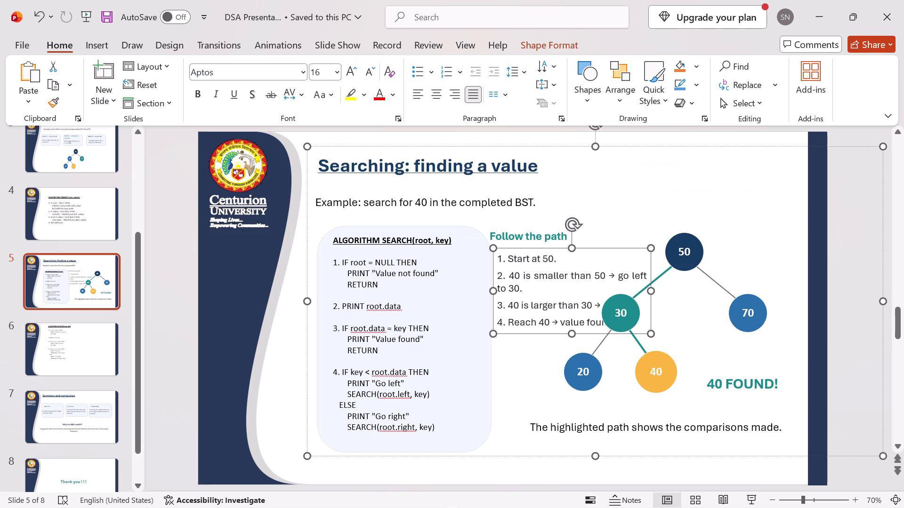
Move the "Follow the path" label up beside the slide title, above the tree.
{"action": "left_click_drag", "start_coordinate": [586, 244], "coordinate": [682, 167]}
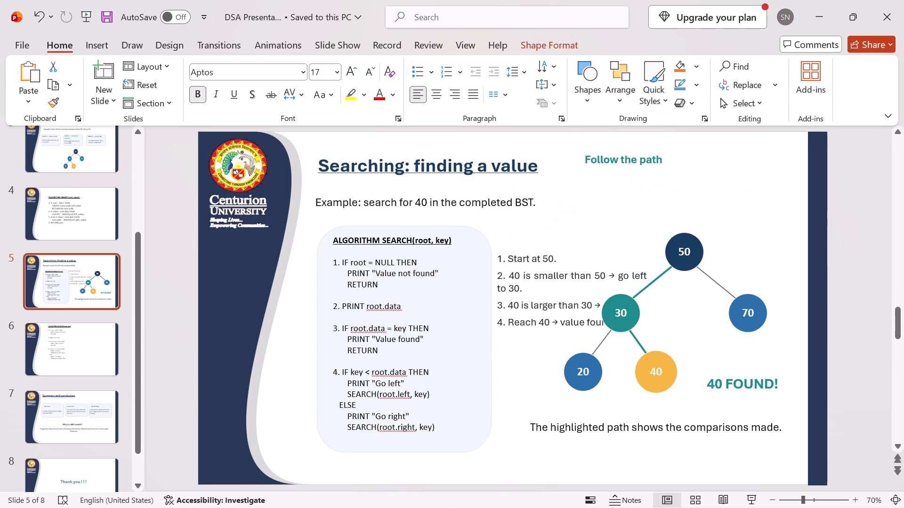
Move the four numbered search steps back to the slide's upper right, above the tree.
{"action": "left_click_drag", "start_coordinate": [556, 275], "coordinate": [601, 254]}
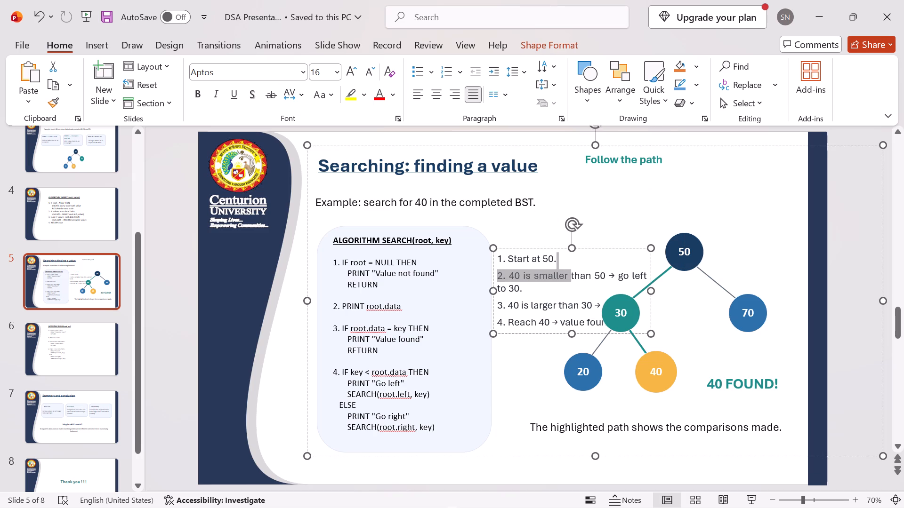
{"action": "left_click_drag", "start_coordinate": [601, 254], "coordinate": [605, 254]}
{"action": "left_click", "coordinate": [605, 254]}
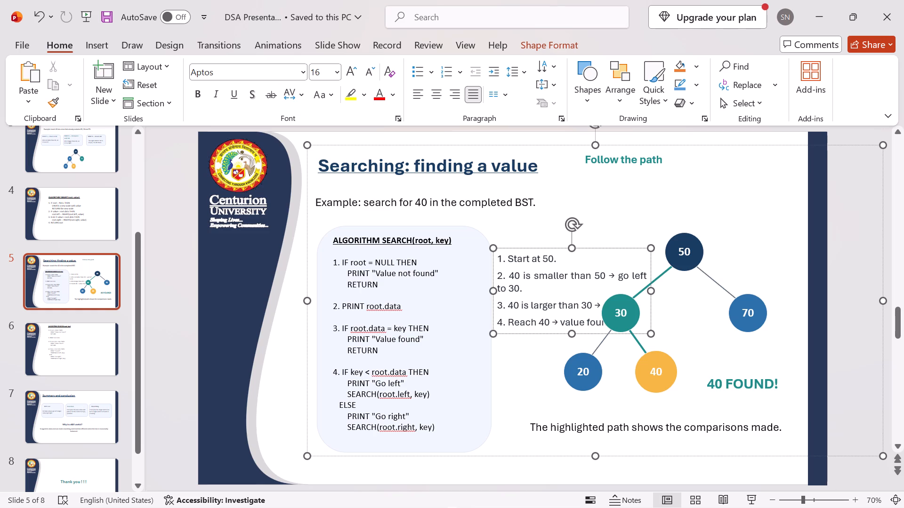
{"action": "left_click_drag", "start_coordinate": [596, 248], "coordinate": [745, 135]}
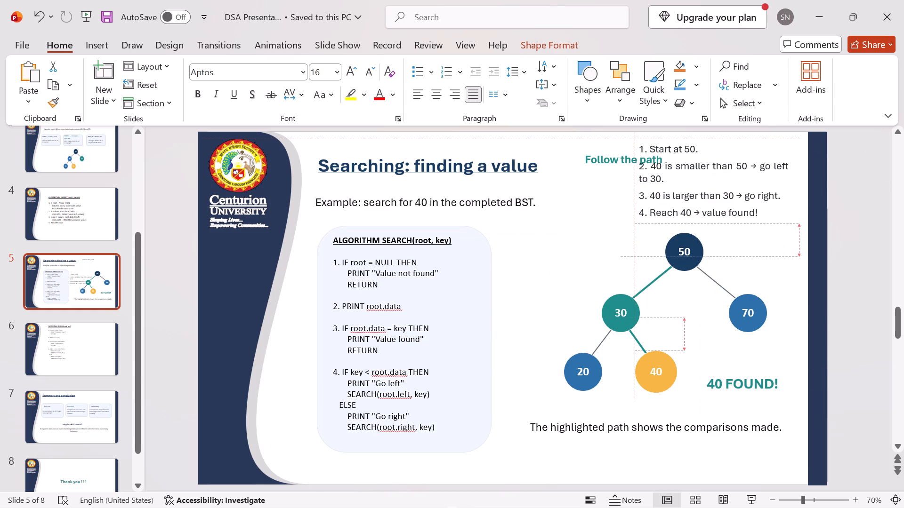
{"action": "left_click_drag", "start_coordinate": [745, 135], "coordinate": [731, 128]}
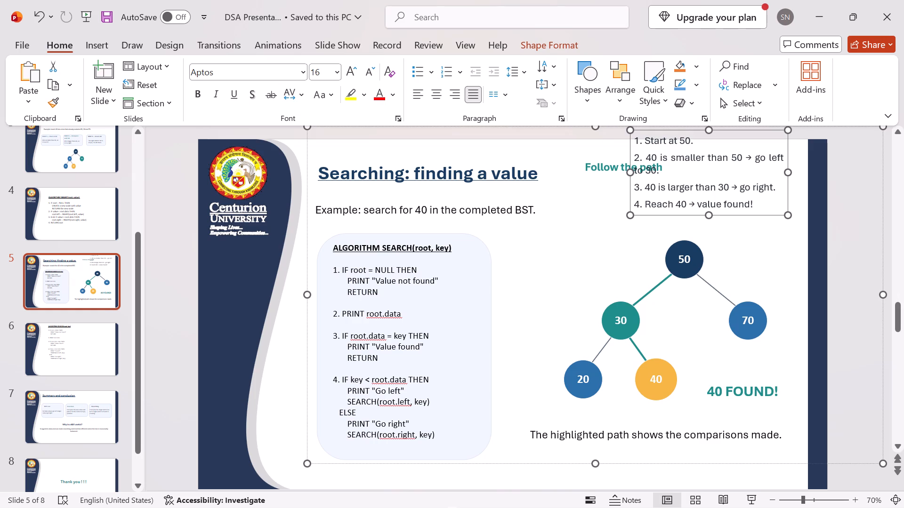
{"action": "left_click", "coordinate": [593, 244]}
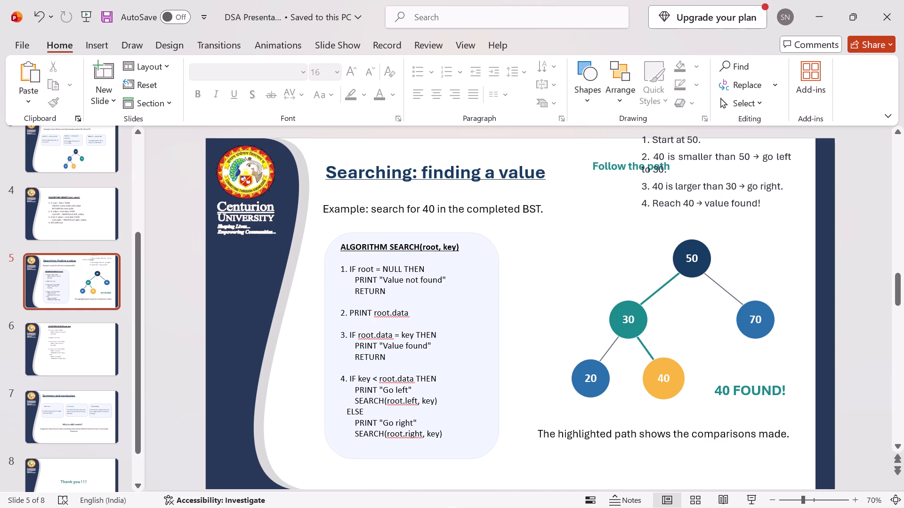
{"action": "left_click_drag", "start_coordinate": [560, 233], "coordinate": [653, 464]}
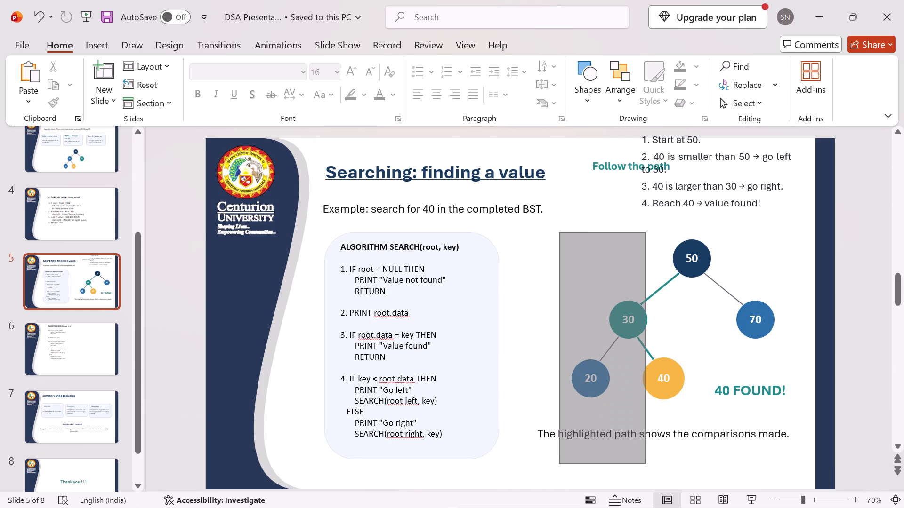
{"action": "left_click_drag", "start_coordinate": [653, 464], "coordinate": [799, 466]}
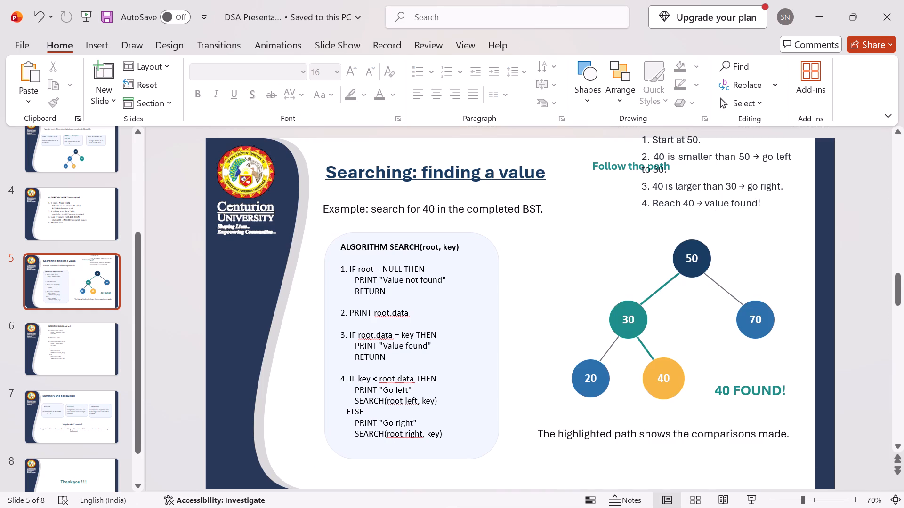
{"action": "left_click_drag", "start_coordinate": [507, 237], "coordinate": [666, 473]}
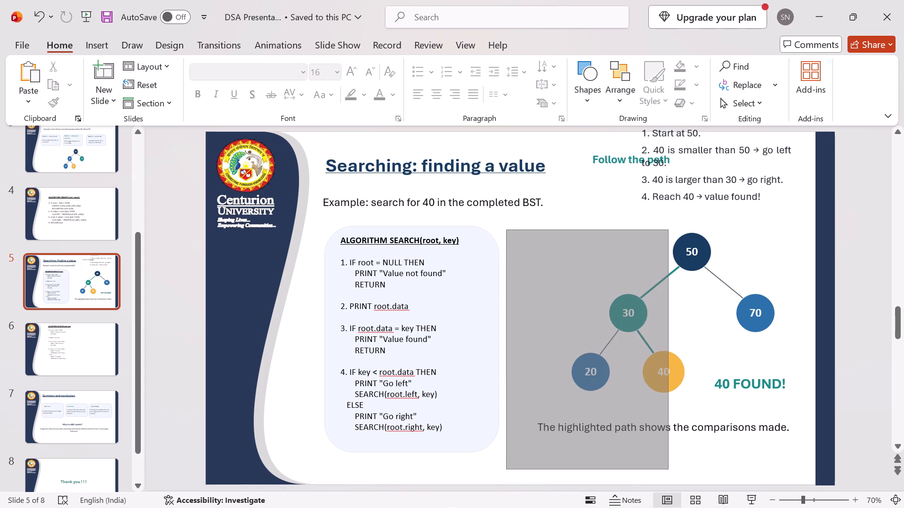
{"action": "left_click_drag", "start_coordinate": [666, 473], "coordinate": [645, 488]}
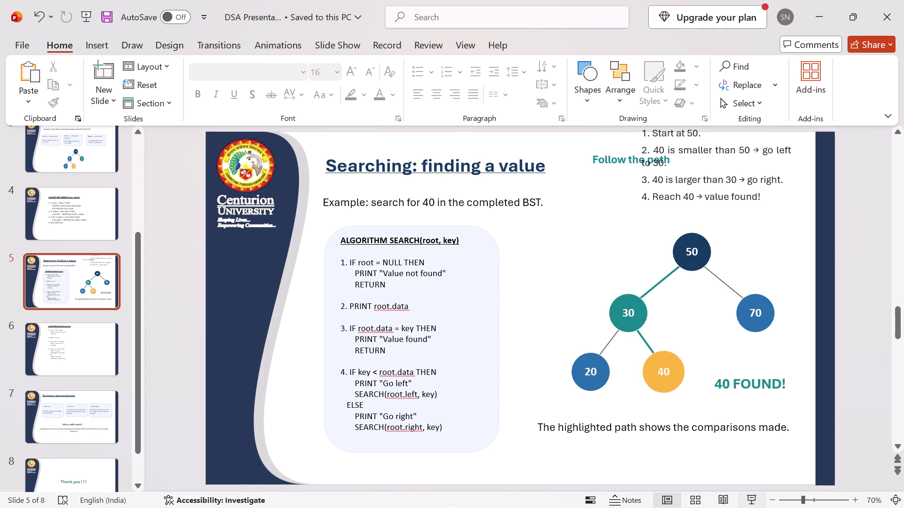
Move the whole search tree, all five nodes with their connecting lines, straight down until its bottom nodes reach the highlighted-path caption.
{"action": "left_click", "coordinate": [582, 386]}
{"action": "left_click", "coordinate": [582, 386]}
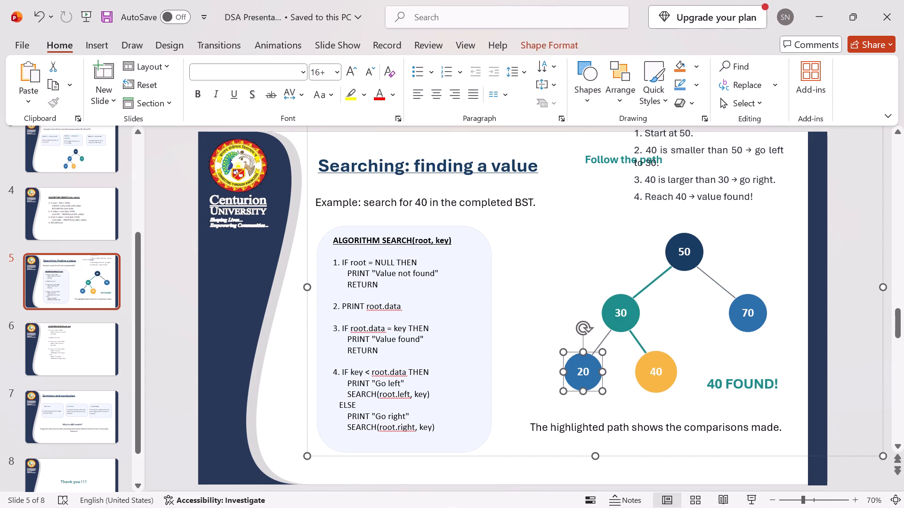
{"action": "left_click", "coordinate": [585, 372], "text": "ctrl"}
{"action": "left_click", "coordinate": [662, 385], "text": "ctrl"}
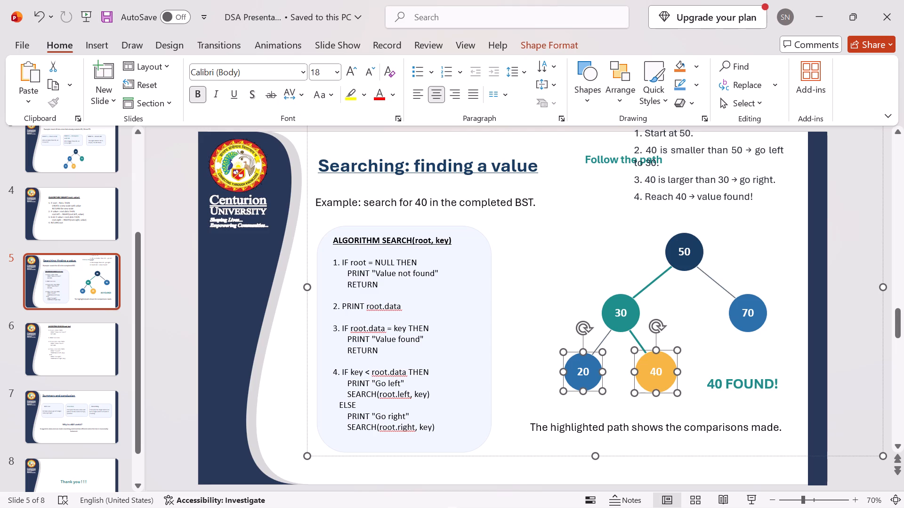
{"action": "left_click", "coordinate": [623, 325], "text": "ctrl"}
{"action": "left_click", "coordinate": [634, 335], "text": "ctrl"}
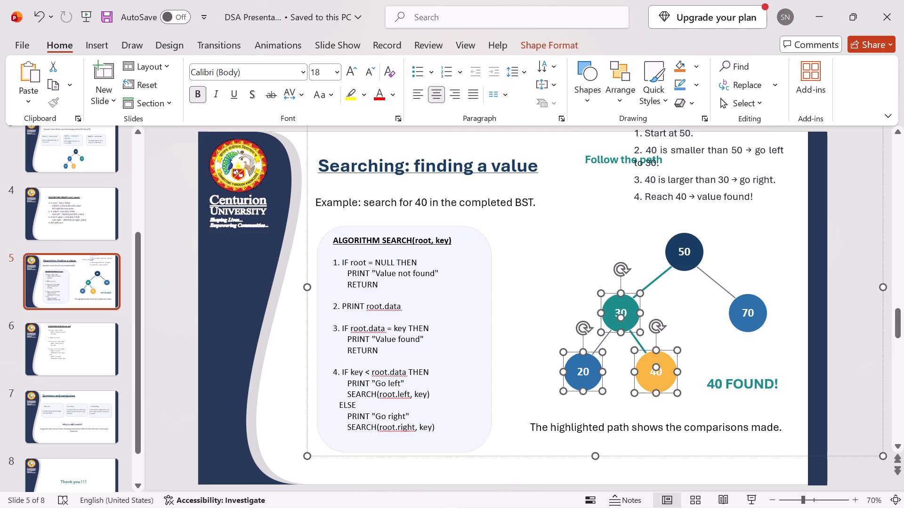
{"action": "left_click", "coordinate": [600, 342], "text": "ctrl"}
{"action": "left_click", "coordinate": [665, 274], "text": "ctrl"}
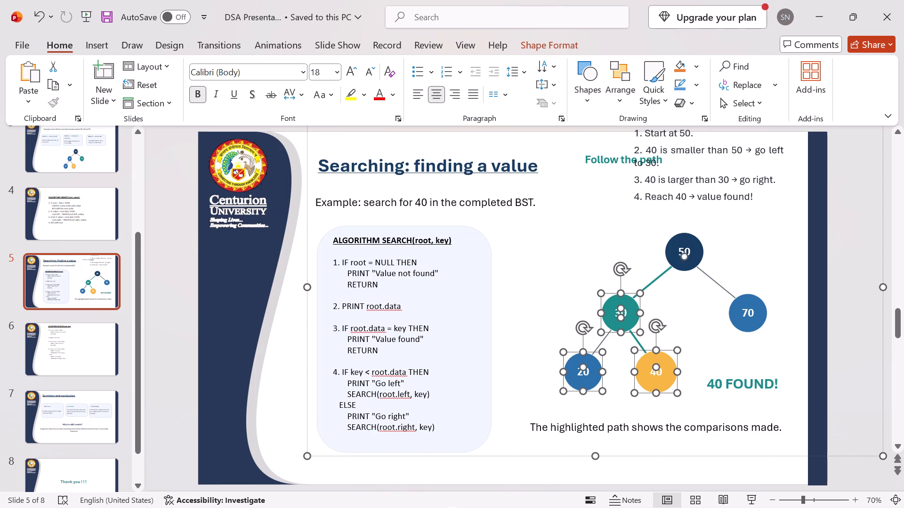
{"action": "left_click", "coordinate": [682, 267], "text": "ctrl"}
{"action": "left_click", "coordinate": [715, 282], "text": "ctrl"}
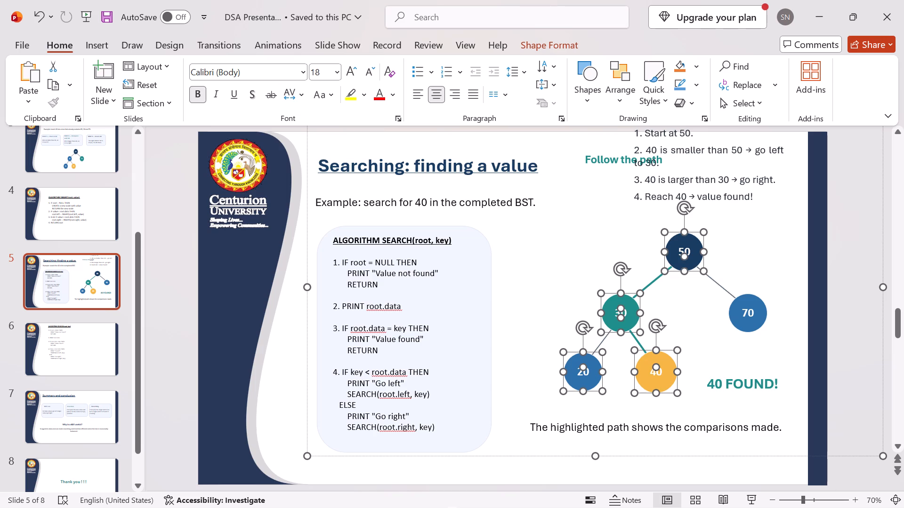
{"action": "left_click", "coordinate": [749, 324], "text": "ctrl"}
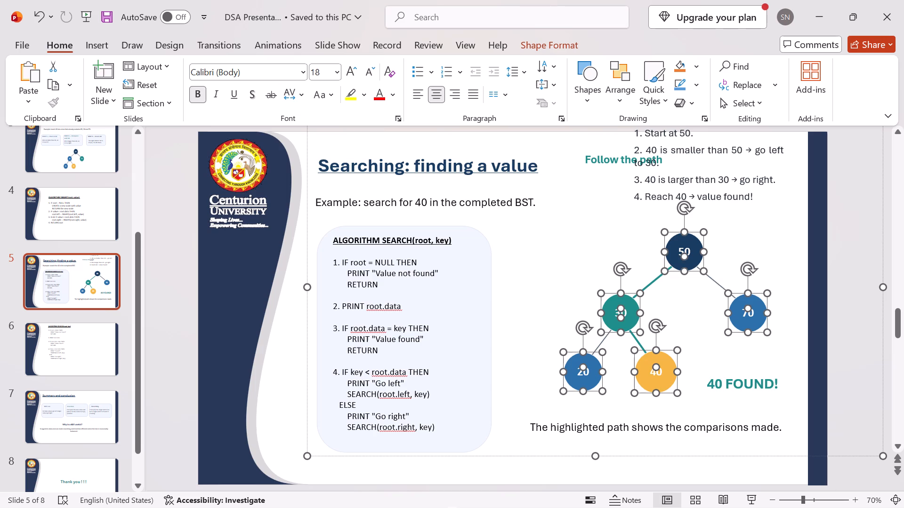
{"action": "left_click_drag", "start_coordinate": [674, 395], "coordinate": [670, 386], "text": "ctrl"}
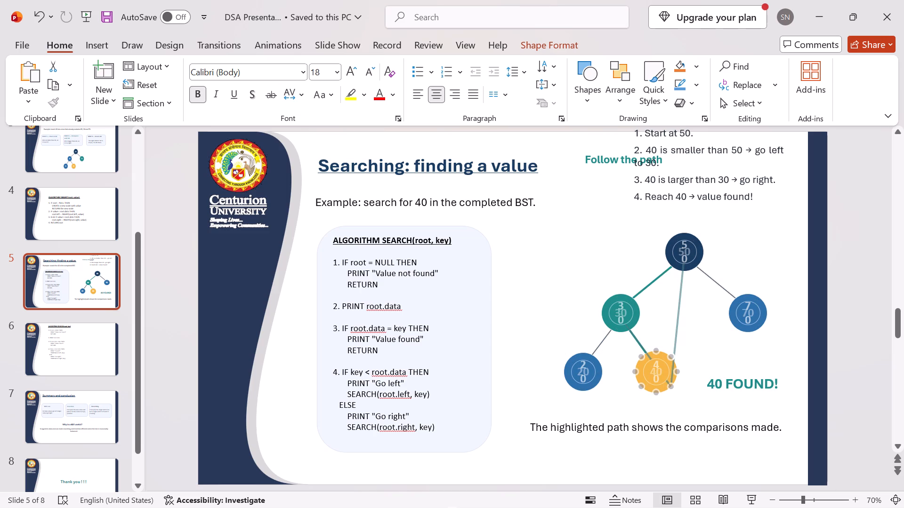
{"action": "left_click_drag", "start_coordinate": [670, 386], "coordinate": [673, 383], "text": "ctrl"}
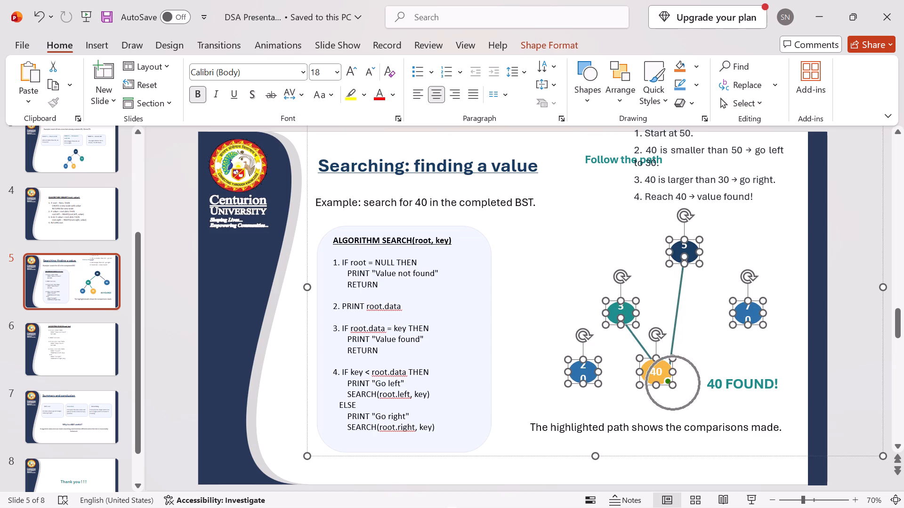
{"action": "key", "text": "ctrl+z"}
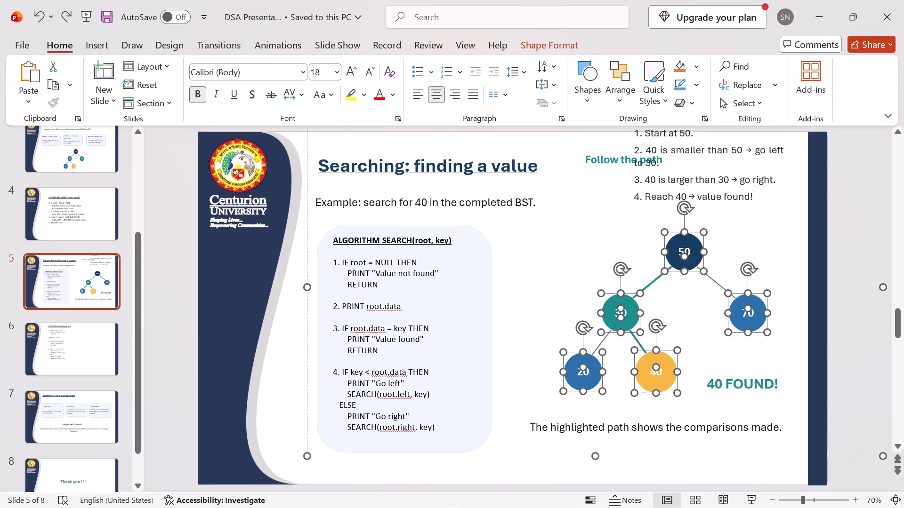
{"action": "key", "text": "Left"}
{"action": "key", "text": "Left"}
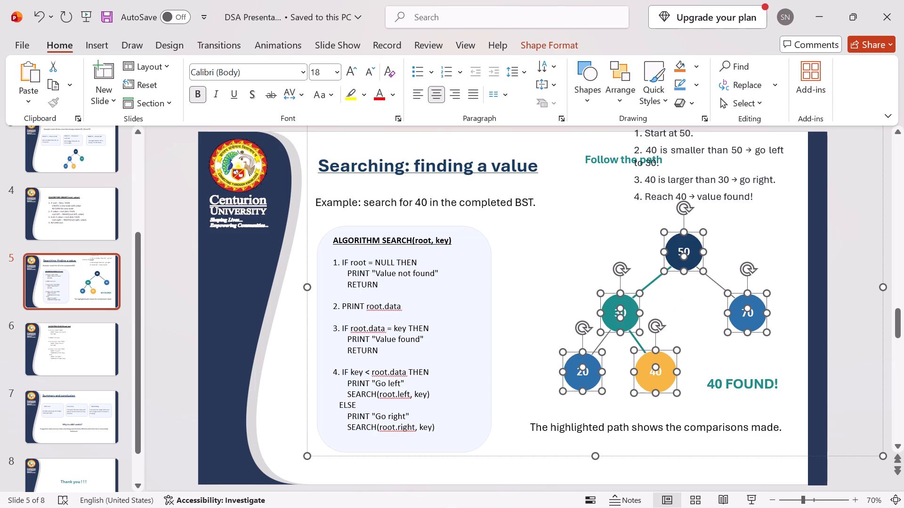
{"action": "key", "text": "Down"}
{"action": "key", "text": "Down"}
{"action": "key", "text": "Down"}
{"action": "key", "text": "Down"}
{"action": "key", "text": "Down"}
{"action": "key", "text": "Down"}
{"action": "key", "text": "Down"}
{"action": "key", "text": "Down"}
{"action": "key", "text": "Down"}
{"action": "key", "text": "Down"}
{"action": "key", "text": "Down"}
{"action": "key", "text": "Down"}
{"action": "key", "text": "Down"}
{"action": "key", "text": "Down"}
{"action": "key", "text": "Down"}
{"action": "key", "text": "Down"}
{"action": "key", "text": "Down"}
{"action": "key", "text": "Down"}
{"action": "key", "text": "Down"}
{"action": "key", "text": "Down"}
{"action": "key", "text": "Down"}
{"action": "key", "text": "Down"}
{"action": "key", "text": "Down"}
{"action": "key", "text": "Down"}
{"action": "key", "text": "Down"}
{"action": "key", "text": "Down"}
{"action": "key", "text": "Down"}
{"action": "key", "text": "Down"}
{"action": "key", "text": "Down"}
{"action": "key", "text": "Down"}
{"action": "key", "text": "Down"}
{"action": "key", "text": "Down"}
{"action": "key", "text": "Down"}
{"action": "key", "text": "Down"}
{"action": "key", "text": "Down"}
{"action": "key", "text": "Down"}
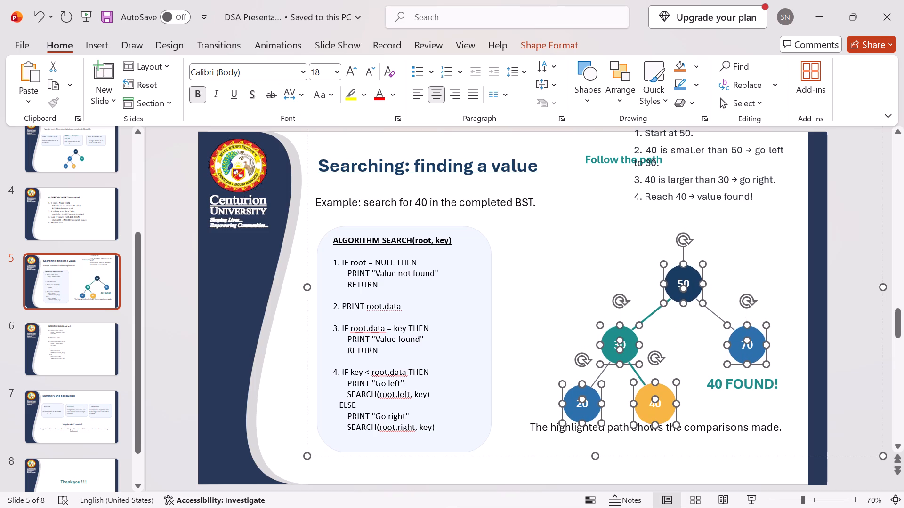
Move the caption "The highlighted path shows the comparisons made." slightly down and to the right, clear of the tree's bottom nodes.
{"action": "left_click", "coordinate": [738, 421]}
{"action": "left_click", "coordinate": [740, 435]}
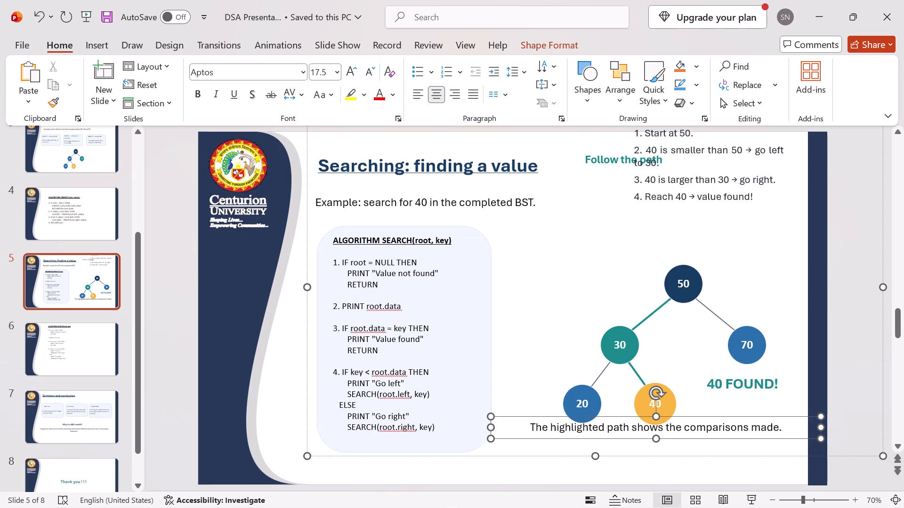
{"action": "key", "text": "Left"}
{"action": "key", "text": "Down"}
{"action": "key", "text": "Down"}
{"action": "key", "text": "Down"}
{"action": "key", "text": "Down"}
{"action": "key", "text": "Down"}
{"action": "key", "text": "Down"}
{"action": "key", "text": "Down"}
{"action": "key", "text": "Down"}
{"action": "key", "text": "Down"}
{"action": "key", "text": "Down"}
{"action": "key", "text": "Down"}
{"action": "key", "text": "Down"}
{"action": "key", "text": "Down"}
{"action": "key", "text": "Down"}
{"action": "key", "text": "Down"}
{"action": "key", "text": "Down"}
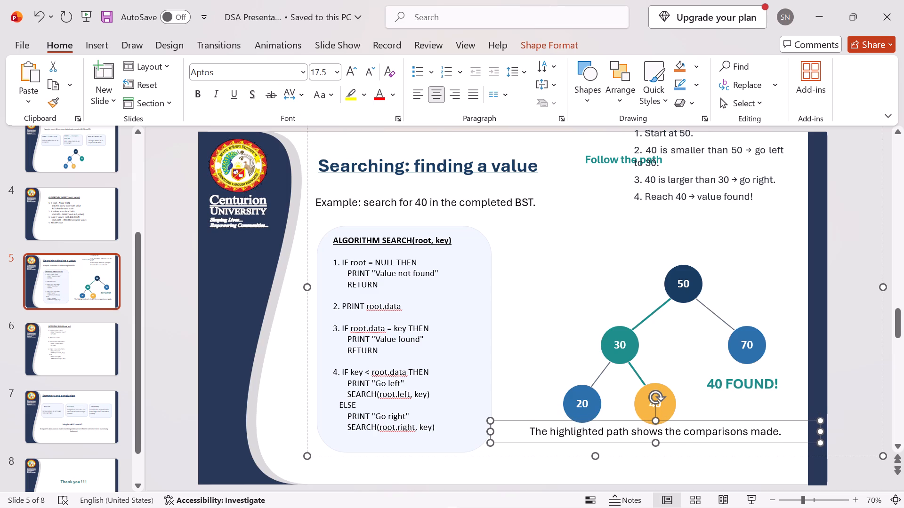
{"action": "key", "text": "Right"}
{"action": "key", "text": "Right"}
{"action": "key", "text": "Right"}
{"action": "key", "text": "Right"}
{"action": "key", "text": "Right"}
{"action": "key", "text": "Right"}
{"action": "key", "text": "Right"}
{"action": "key", "text": "Right"}
{"action": "key", "text": "Right"}
{"action": "key", "text": "Right"}
{"action": "key", "text": "Right"}
{"action": "key", "text": "Right"}
{"action": "key", "text": "Right"}
{"action": "key", "text": "Right"}
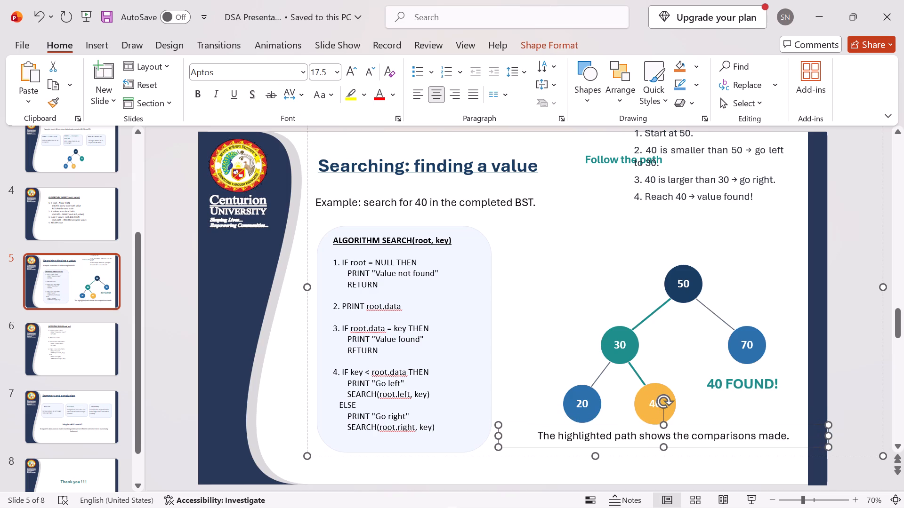
{"action": "key", "text": "Right"}
{"action": "key", "text": "Right"}
{"action": "key", "text": "Right"}
{"action": "key", "text": "Right"}
{"action": "key", "text": "Right"}
{"action": "key", "text": "Right"}
{"action": "key", "text": "Right"}
{"action": "key", "text": "Right"}
{"action": "key", "text": "Right"}
{"action": "key", "text": "Right"}
{"action": "key", "text": "Right"}
{"action": "key", "text": "Right"}
{"action": "key", "text": "Right"}
{"action": "key", "text": "Right"}
{"action": "key", "text": "Right"}
{"action": "key", "text": "Right"}
{"action": "key", "text": "Right"}
{"action": "key", "text": "Right"}
{"action": "key", "text": "Right"}
{"action": "key", "text": "Right"}
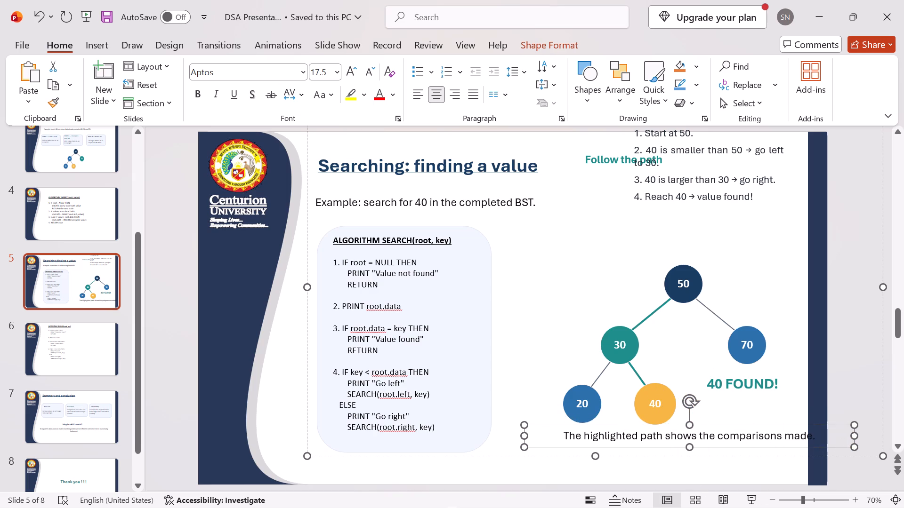
{"action": "key", "text": "Left"}
{"action": "key", "text": "Left"}
{"action": "key", "text": "Left"}
{"action": "key", "text": "Left"}
{"action": "key", "text": "Left"}
{"action": "key", "text": "Left"}
{"action": "key", "text": "Left"}
{"action": "key", "text": "Left"}
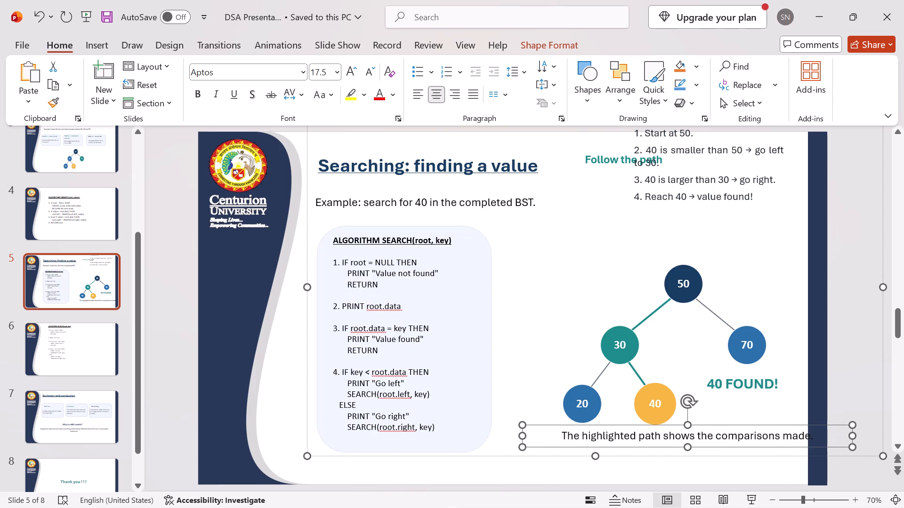
{"action": "key", "text": "Left"}
{"action": "key", "text": "Left"}
{"action": "key", "text": "Left"}
{"action": "key", "text": "Left"}
{"action": "key", "text": "Left"}
{"action": "key", "text": "Left"}
{"action": "key", "text": "Left"}
{"action": "key", "text": "Left"}
{"action": "key", "text": "Left"}
{"action": "key", "text": "Left"}
{"action": "key", "text": "Left"}
{"action": "key", "text": "Left"}
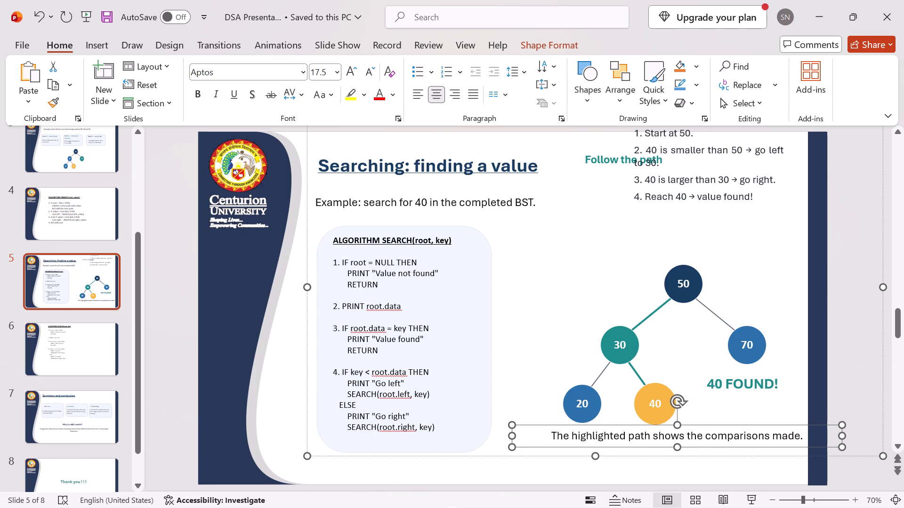
{"action": "key", "text": "Left"}
Move the four numbered search steps on slide 5 down and left, to sit just above the tree's root node.
{"action": "left_click", "coordinate": [741, 168]}
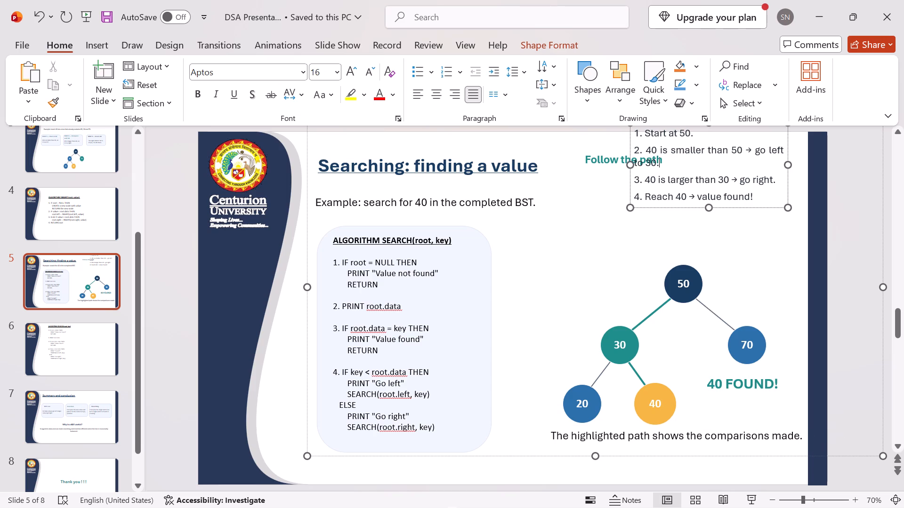
{"action": "left_click", "coordinate": [755, 207]}
{"action": "key", "text": "Down"}
{"action": "key", "text": "Down"}
{"action": "key", "text": "Down"}
{"action": "key", "text": "Down"}
{"action": "key", "text": "Down"}
{"action": "key", "text": "Down"}
{"action": "key", "text": "Down"}
{"action": "key", "text": "Down"}
{"action": "key", "text": "Down"}
{"action": "key", "text": "Down"}
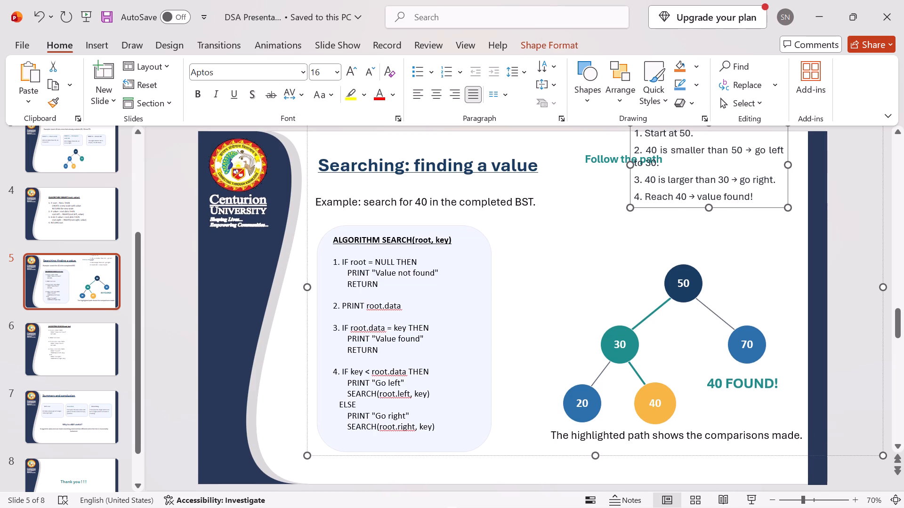
{"action": "key", "text": "Down"}
{"action": "key", "text": "Down"}
{"action": "key", "text": "Down"}
{"action": "key", "text": "Down"}
{"action": "key", "text": "Down"}
{"action": "key", "text": "Down"}
{"action": "key", "text": "Down"}
{"action": "key", "text": "Down"}
{"action": "key", "text": "Down"}
{"action": "key", "text": "Down"}
{"action": "key", "text": "Down"}
{"action": "key", "text": "Down"}
{"action": "key", "text": "Down"}
{"action": "key", "text": "Down"}
{"action": "key", "text": "Down"}
{"action": "key", "text": "Down"}
{"action": "key", "text": "Down"}
{"action": "key", "text": "Down"}
{"action": "key", "text": "Down"}
{"action": "key", "text": "Down"}
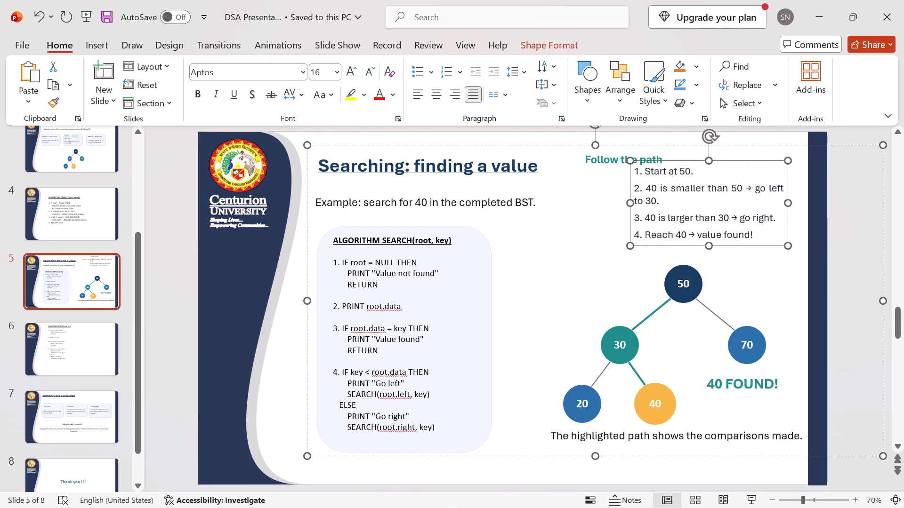
{"action": "key", "text": "Up"}
{"action": "key", "text": "Up"}
{"action": "key", "text": "Up"}
{"action": "key", "text": "Up"}
{"action": "key", "text": "Up"}
{"action": "key", "text": "Up"}
{"action": "key", "text": "Up"}
{"action": "key", "text": "Up"}
{"action": "key", "text": "Up"}
{"action": "key", "text": "Up"}
{"action": "key", "text": "Up"}
{"action": "key", "text": "Up"}
{"action": "key", "text": "Up"}
{"action": "key", "text": "Up"}
{"action": "key", "text": "Up"}
{"action": "key", "text": "Up"}
{"action": "key", "text": "Up"}
{"action": "key", "text": "Up"}
{"action": "key", "text": "Up"}
{"action": "key", "text": "Up"}
{"action": "key", "text": "Up"}
{"action": "key", "text": "Up"}
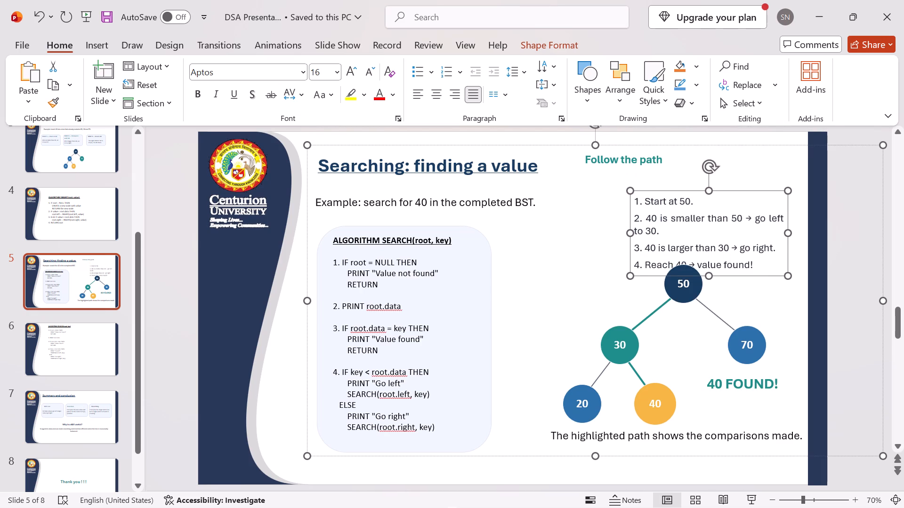
{"action": "key", "text": "Left"}
{"action": "key", "text": "Left"}
{"action": "key", "text": "Left"}
{"action": "key", "text": "Left"}
{"action": "key", "text": "Left"}
{"action": "key", "text": "Left"}
{"action": "key", "text": "Left"}
{"action": "key", "text": "Left"}
{"action": "key", "text": "Left"}
{"action": "key", "text": "Left"}
{"action": "key", "text": "Left"}
{"action": "key", "text": "Left"}
{"action": "key", "text": "Left"}
{"action": "key", "text": "Left"}
{"action": "key", "text": "Left"}
{"action": "key", "text": "Left"}
{"action": "key", "text": "Left"}
{"action": "key", "text": "Left"}
{"action": "key", "text": "Left"}
{"action": "key", "text": "Left"}
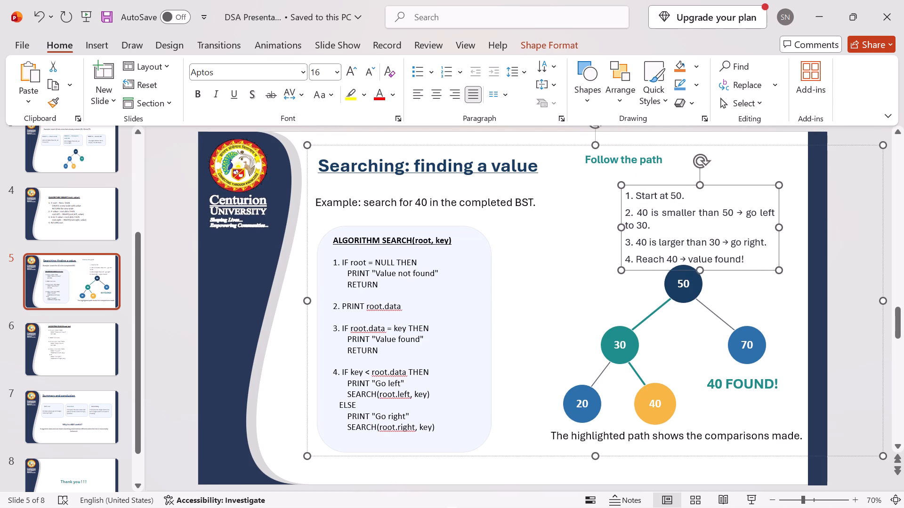
{"action": "key", "text": "Up"}
{"action": "key", "text": "Up"}
{"action": "key", "text": "Up"}
{"action": "key", "text": "Up"}
{"action": "key", "text": "Up"}
{"action": "key", "text": "Up"}
{"action": "key", "text": "Up"}
{"action": "key", "text": "Up"}
{"action": "key", "text": "Up"}
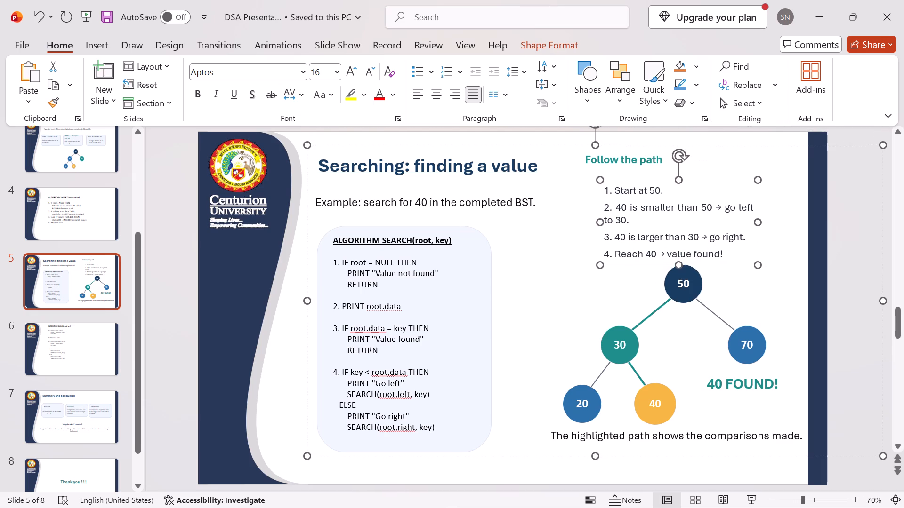
{"action": "key", "text": "Up"}
{"action": "key", "text": "Up"}
{"action": "key", "text": "Up"}
{"action": "key", "text": "Up"}
{"action": "key", "text": "Up"}
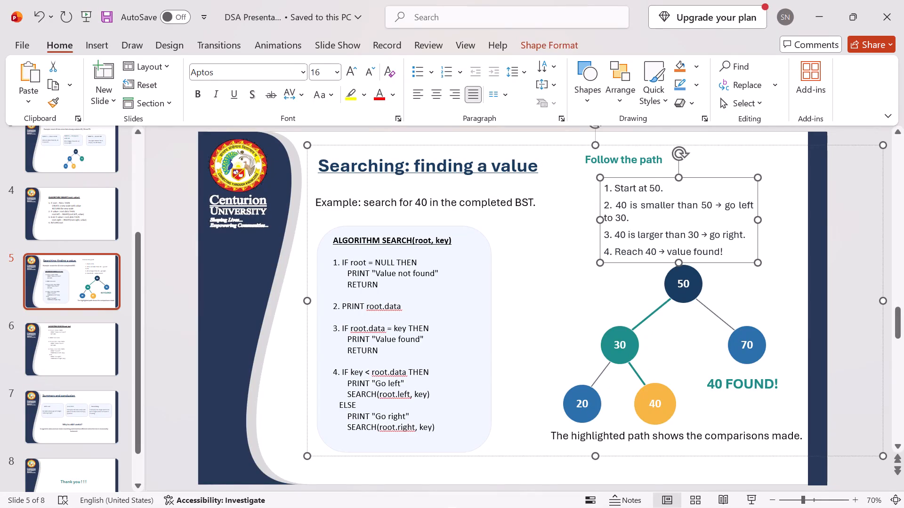
Move the "Follow the path" label right and down so it sits directly above the first numbered search step.
{"action": "left_click", "coordinate": [630, 162]}
{"action": "left_click", "coordinate": [632, 169]}
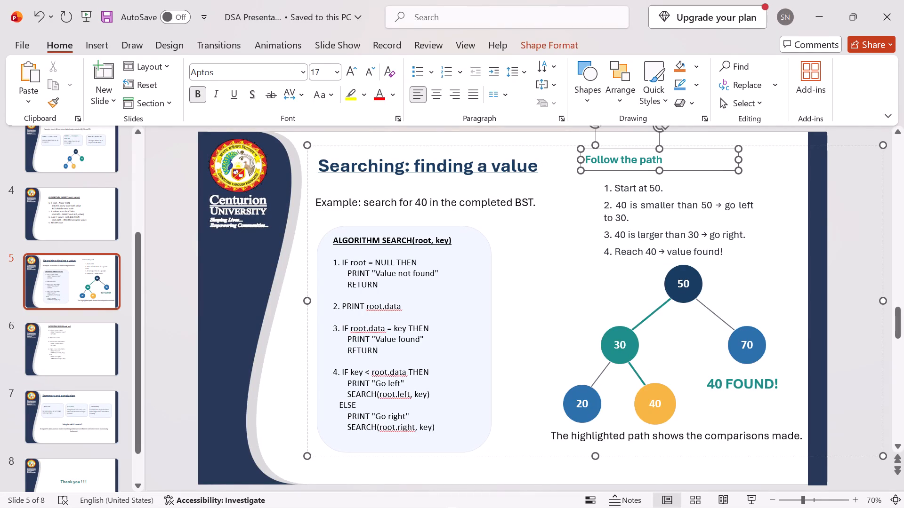
{"action": "key", "text": "Right"}
{"action": "key", "text": "Right"}
{"action": "key", "text": "Right"}
{"action": "key", "text": "Right"}
{"action": "key", "text": "Right"}
{"action": "key", "text": "Right"}
{"action": "key", "text": "Right"}
{"action": "key", "text": "Right"}
{"action": "key", "text": "Right"}
{"action": "key", "text": "Right"}
{"action": "key", "text": "Right"}
{"action": "key", "text": "Right"}
{"action": "key", "text": "Right"}
{"action": "key", "text": "Right"}
{"action": "key", "text": "Right"}
{"action": "key", "text": "Right"}
{"action": "key", "text": "Right"}
{"action": "key", "text": "Right"}
{"action": "key", "text": "Right"}
{"action": "key", "text": "Right"}
{"action": "key", "text": "Down"}
{"action": "key", "text": "Down"}
{"action": "key", "text": "Down"}
{"action": "key", "text": "Down"}
{"action": "key", "text": "Down"}
{"action": "key", "text": "Down"}
{"action": "key", "text": "Down"}
{"action": "key", "text": "Down"}
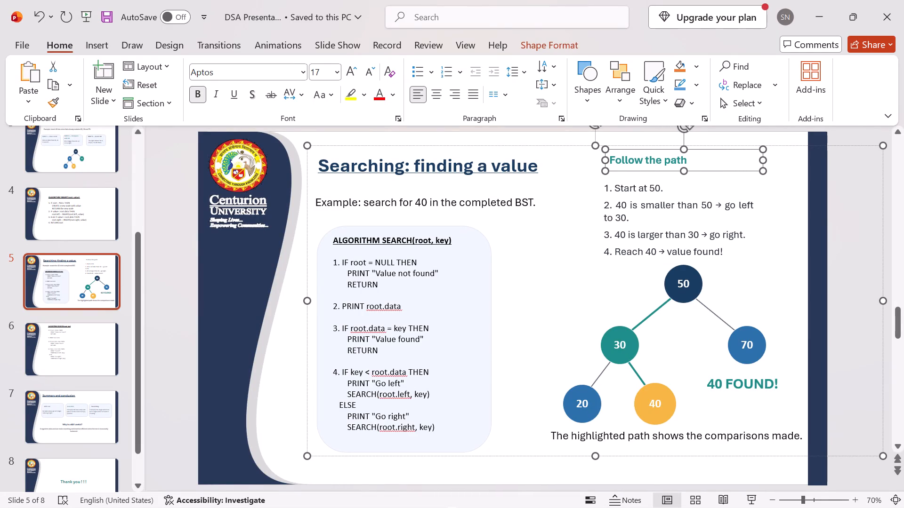
{"action": "key", "text": "Down"}
{"action": "key", "text": "Down"}
{"action": "key", "text": "Down"}
{"action": "key", "text": "Down"}
{"action": "key", "text": "Down"}
{"action": "key", "text": "Down"}
{"action": "key", "text": "Down"}
{"action": "key", "text": "Down"}
{"action": "key", "text": "Down"}
{"action": "key", "text": "Down"}
{"action": "key", "text": "Down"}
{"action": "key", "text": "Down"}
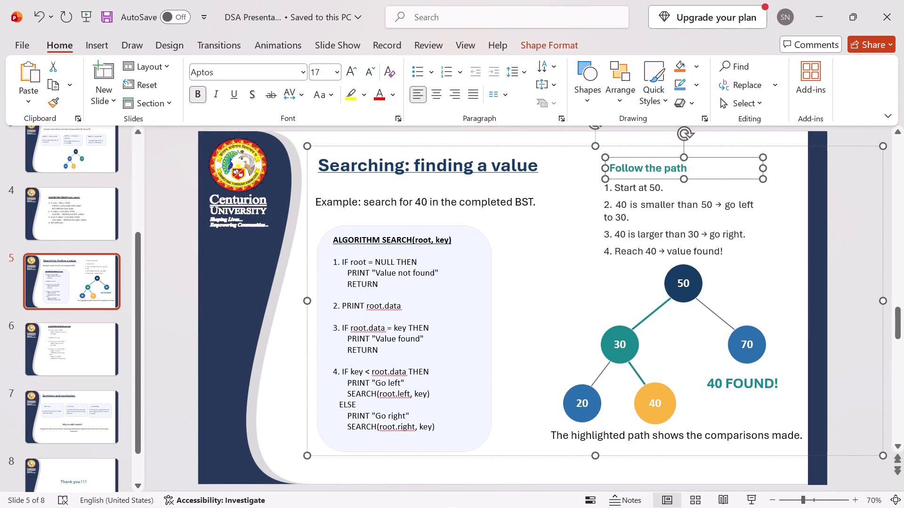
{"action": "key", "text": "Down"}
{"action": "key", "text": "Down"}
{"action": "key", "text": "Down"}
{"action": "key", "text": "Down"}
{"action": "key", "text": "Down"}
{"action": "key", "text": "Down"}
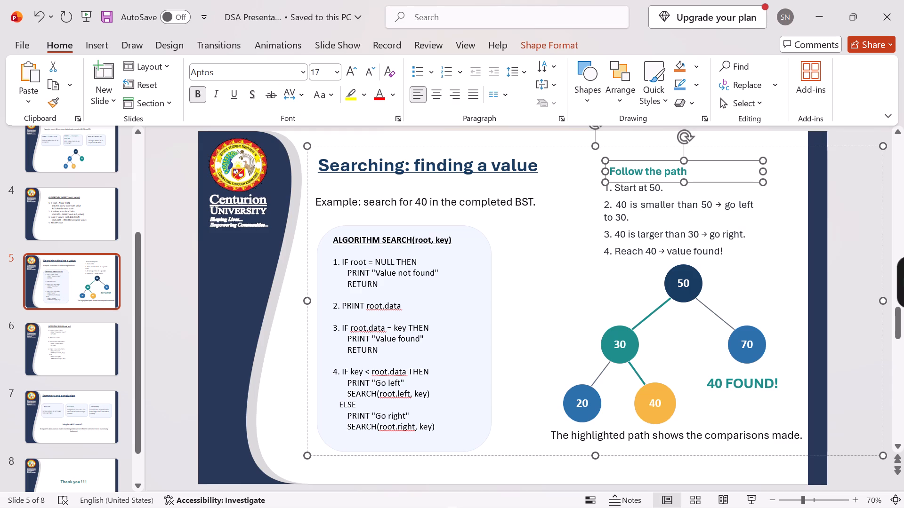
{"action": "left_click", "coordinate": [838, 289]}
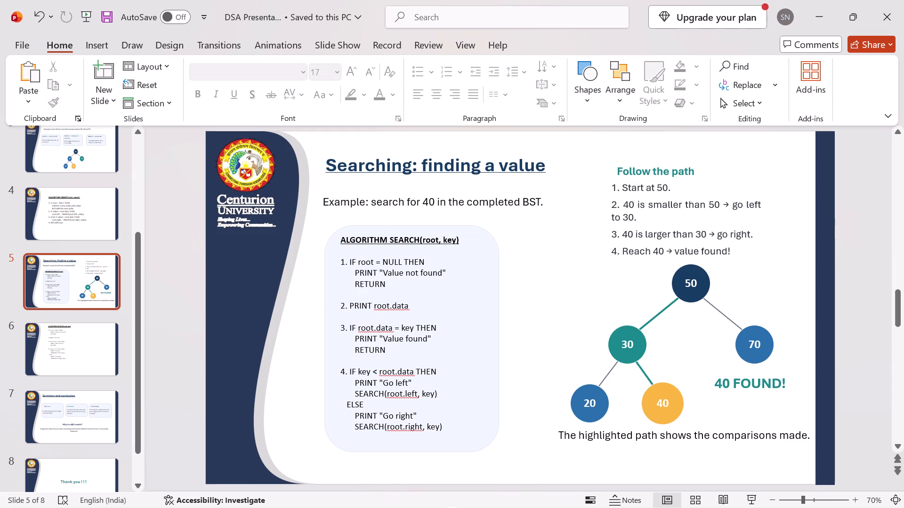
Delete slide 6, the separate SEARCH pseudocode slide.
{"action": "left_click", "coordinate": [90, 353]}
{"action": "key", "text": "Delete"}
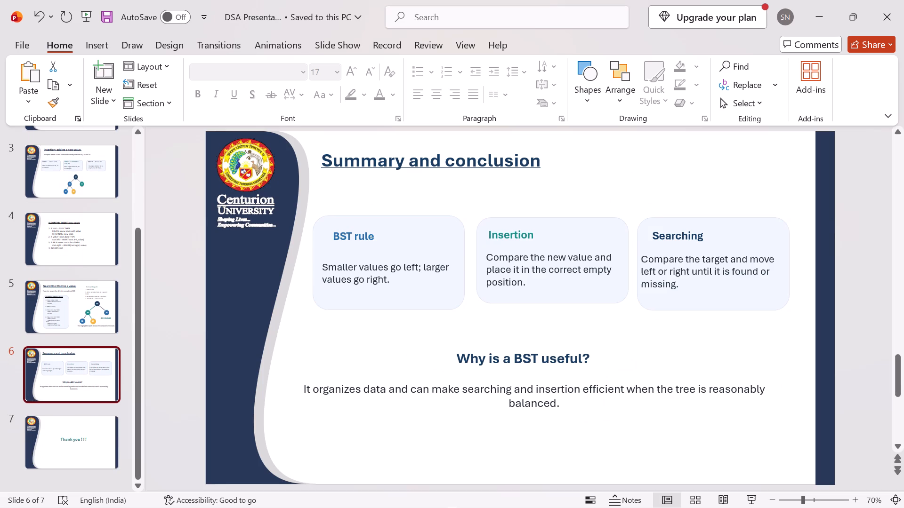
Review the insertion example on slide 3 and the INSERT pseudocode on slide 4.
{"action": "scroll", "coordinate": [79, 320], "scroll_direction": "up", "scroll_amount": 7}
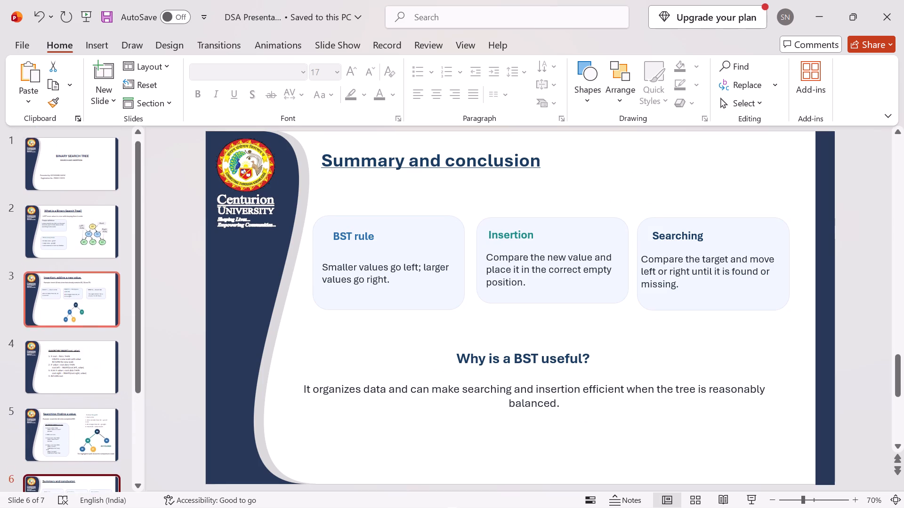
{"action": "scroll", "coordinate": [79, 320], "scroll_direction": "down", "scroll_amount": 4}
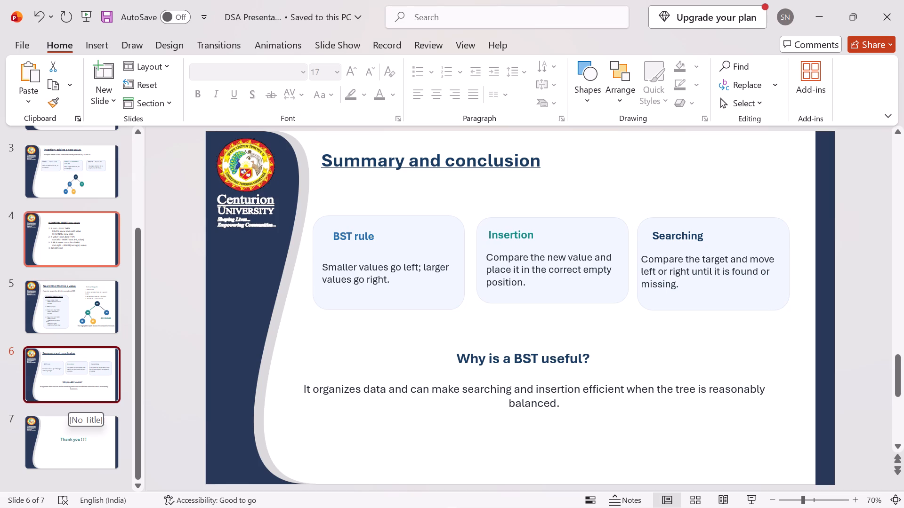
{"action": "left_click", "coordinate": [62, 161]}
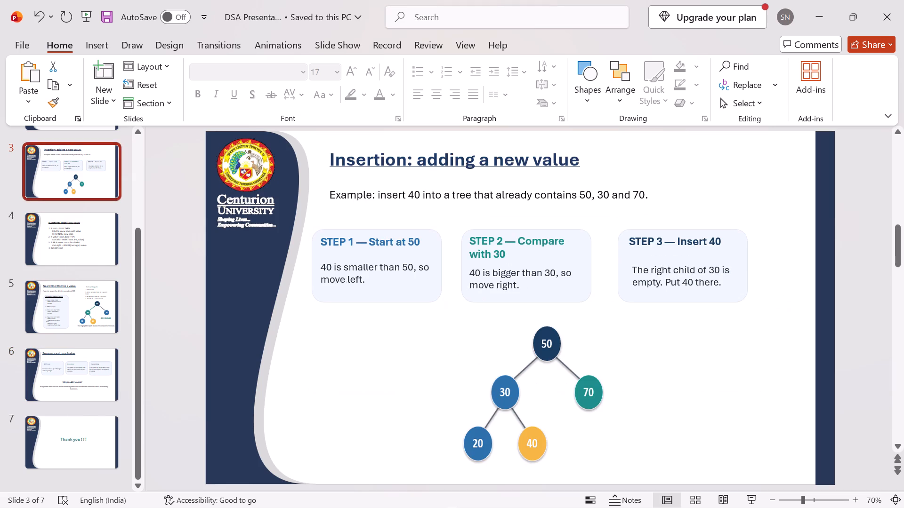
{"action": "left_click", "coordinate": [485, 382]}
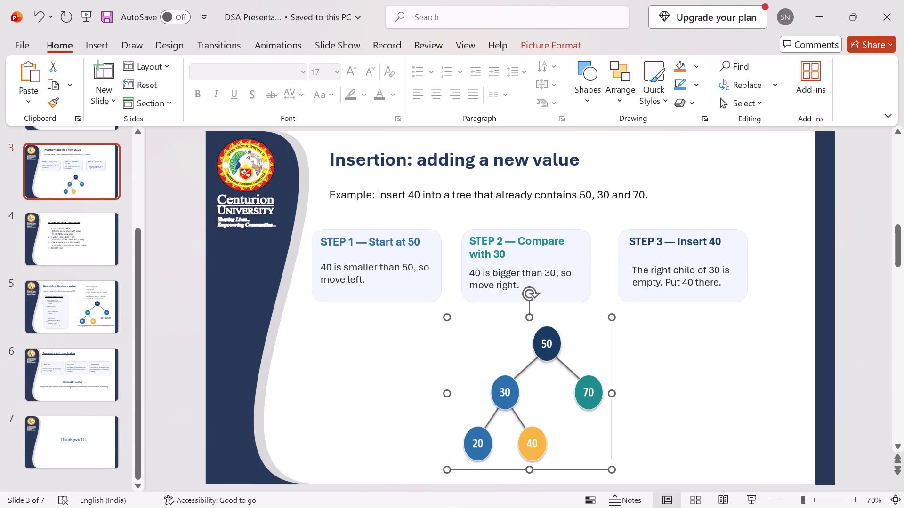
{"action": "left_click", "coordinate": [714, 383]}
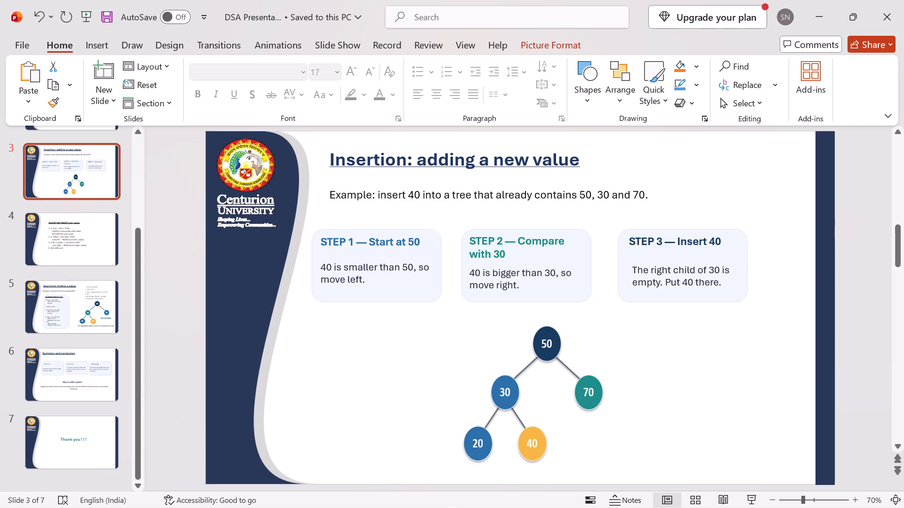
{"action": "left_click", "coordinate": [110, 252]}
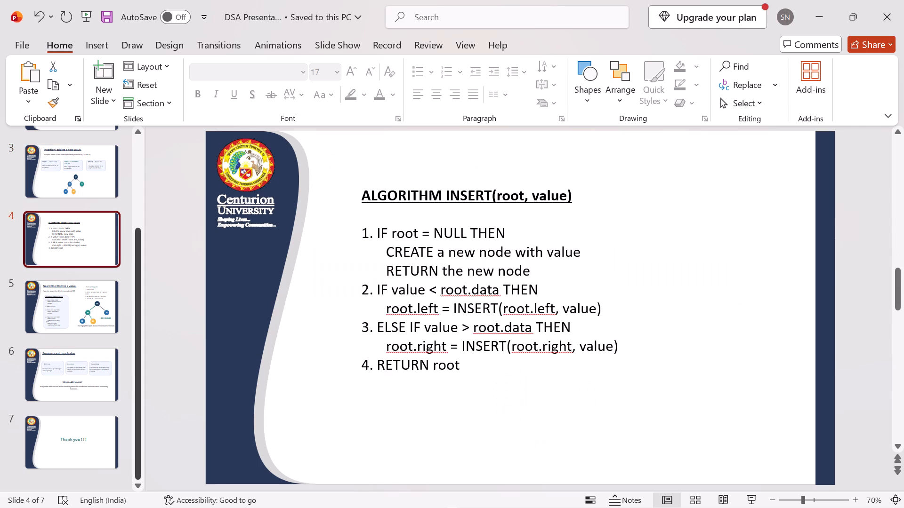
Delete the STEP 2 card from slide 3's insertion example, including its heading, description text and background box.
{"action": "left_click", "coordinate": [66, 177]}
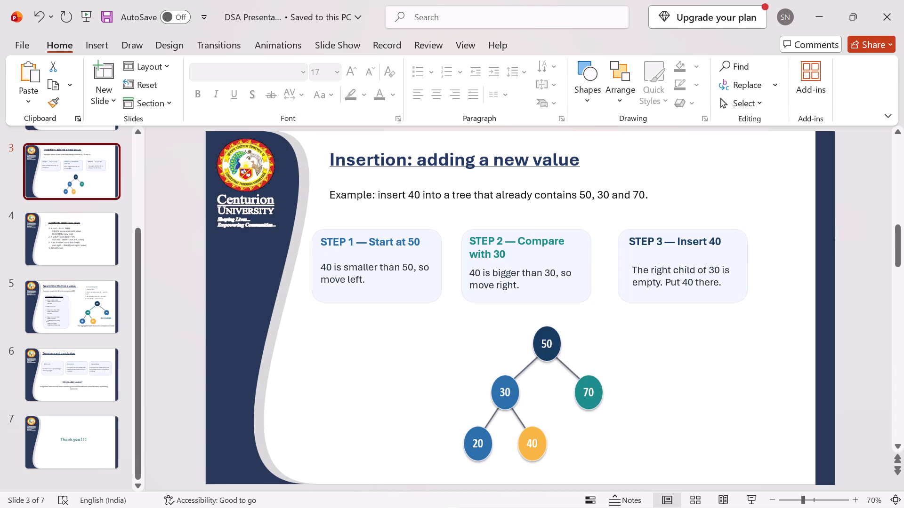
{"action": "left_click", "coordinate": [530, 276]}
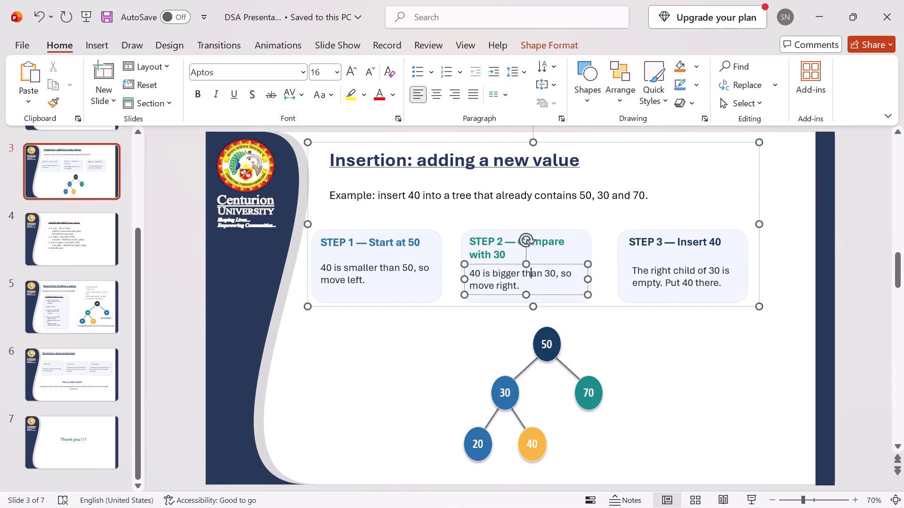
{"action": "left_click", "coordinate": [583, 242]}
{"action": "key", "text": "Delete"}
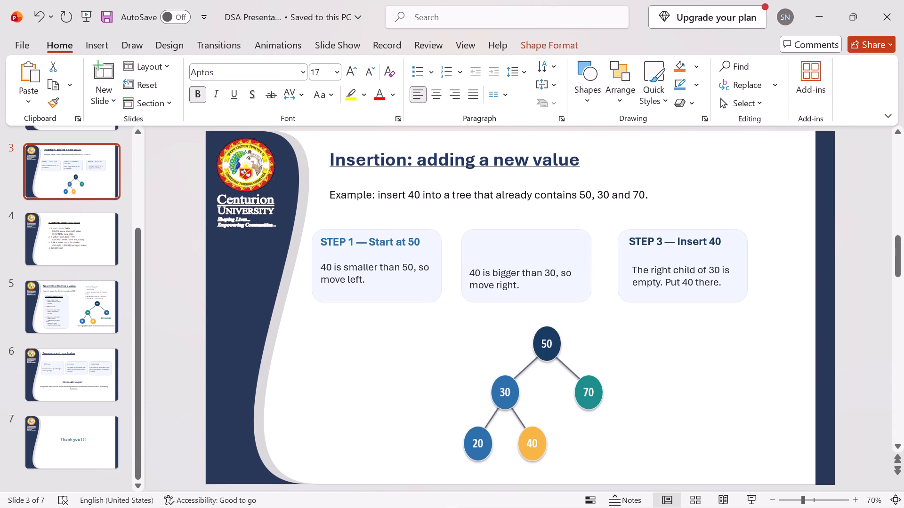
{"action": "left_click", "coordinate": [533, 281]}
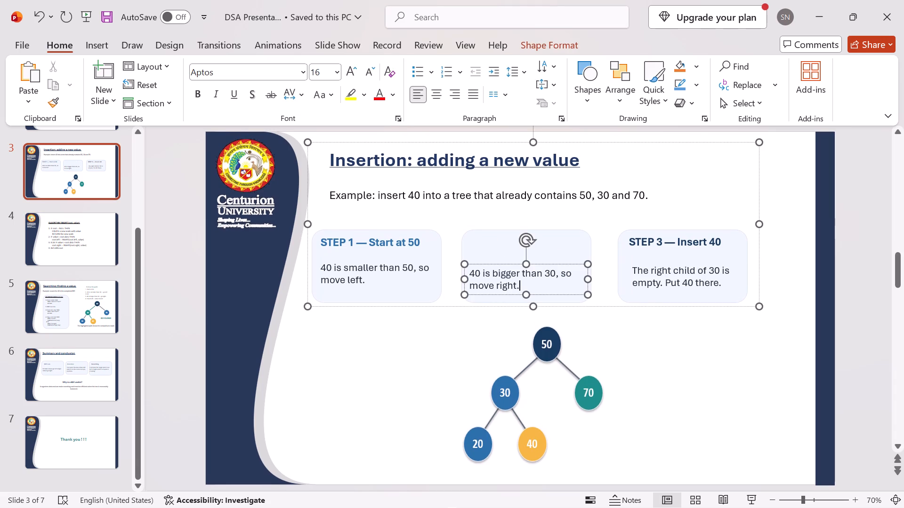
{"action": "key", "text": "Delete"}
{"action": "key", "text": "Delete"}
{"action": "left_click", "coordinate": [503, 263]}
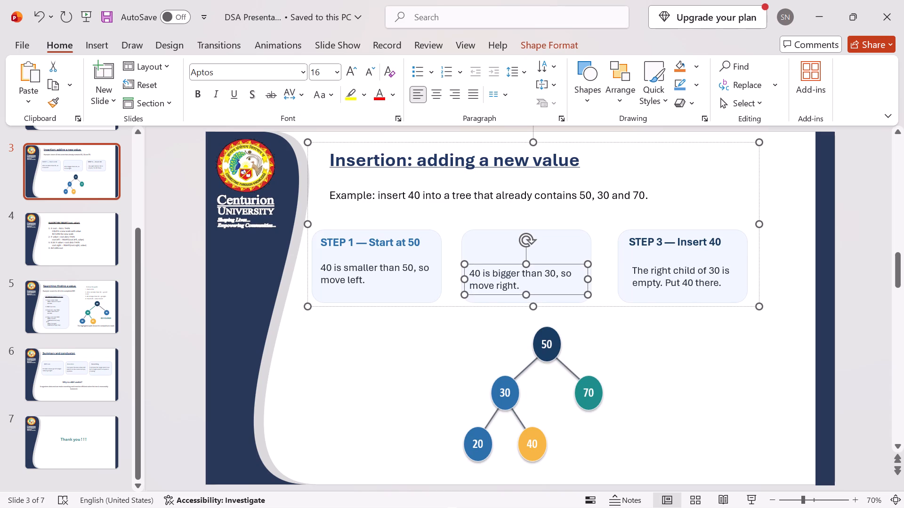
{"action": "key", "text": "Delete"}
{"action": "left_click", "coordinate": [520, 262]}
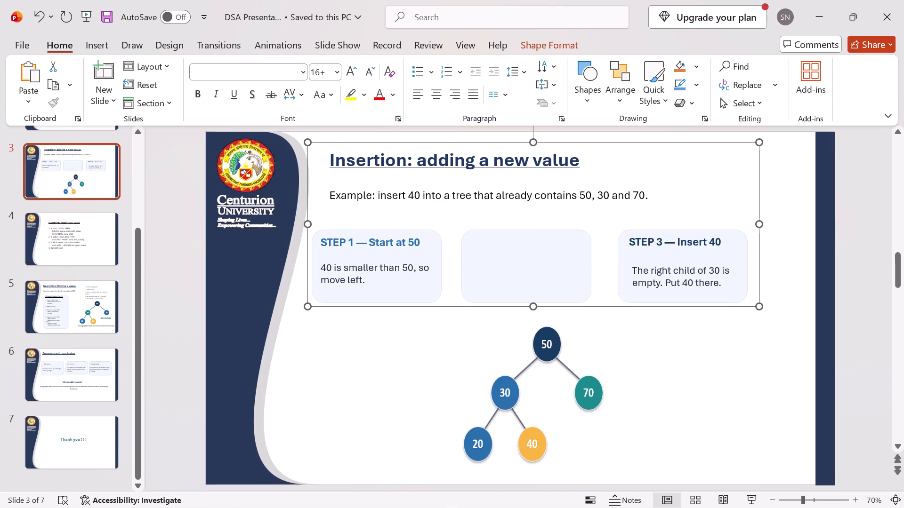
{"action": "double_click", "coordinate": [520, 262]}
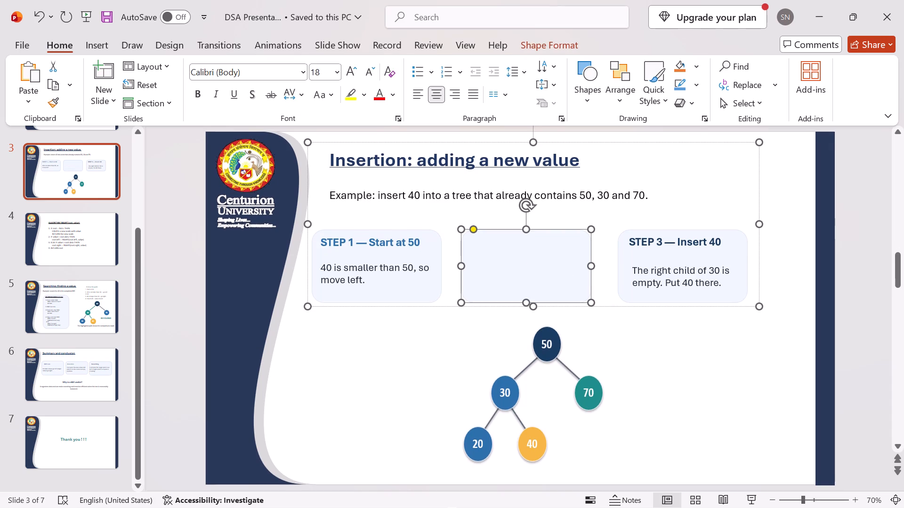
{"action": "key", "text": "Delete"}
Delete the STEP 3 card from slide 3's insertion example, including its background box, heading and description text.
{"action": "left_click", "coordinate": [745, 236]}
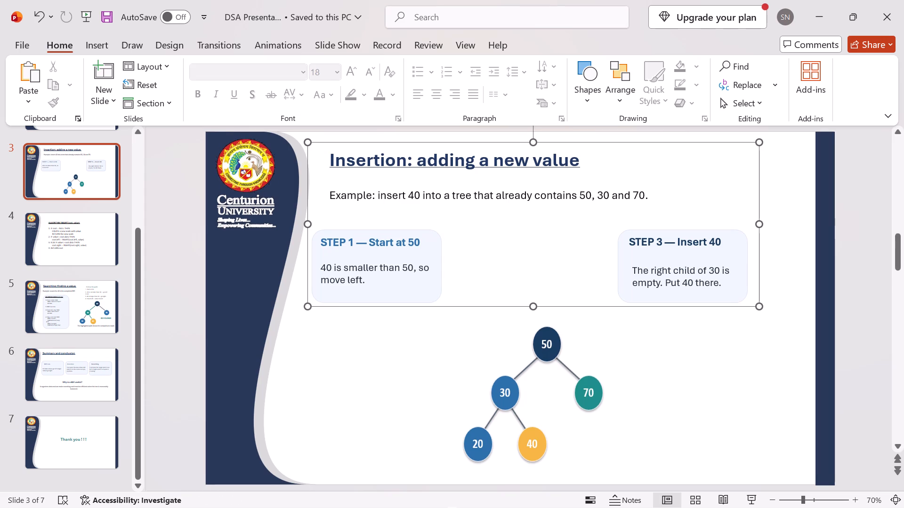
{"action": "left_click", "coordinate": [745, 236]}
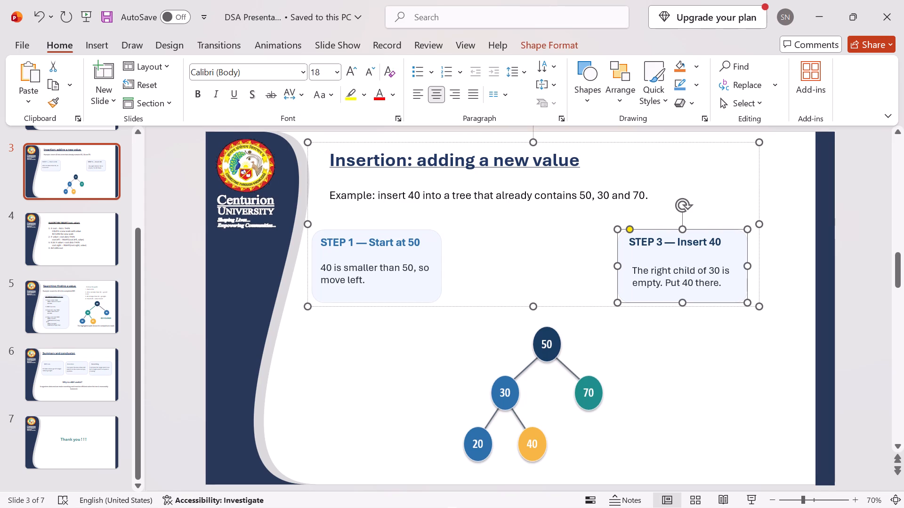
{"action": "key", "text": "Delete"}
{"action": "left_click_drag", "start_coordinate": [706, 244], "coordinate": [718, 241]}
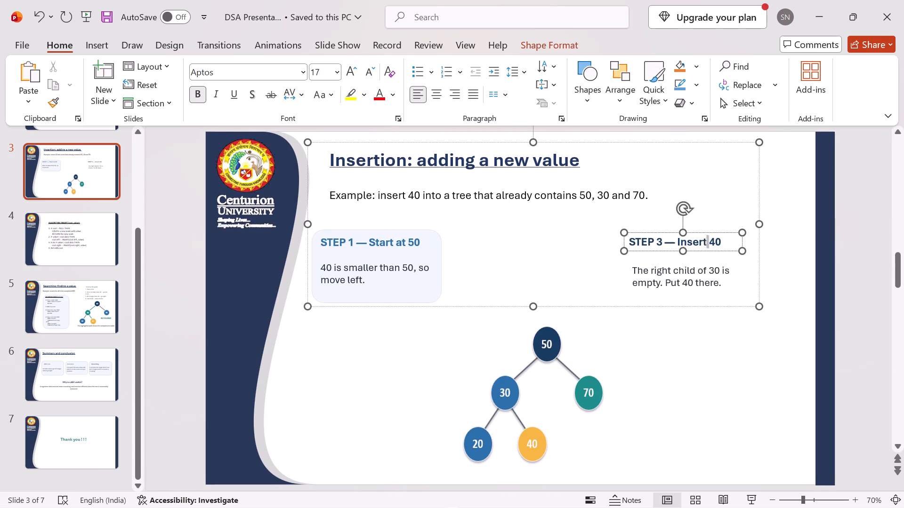
{"action": "left_click_drag", "start_coordinate": [718, 241], "coordinate": [737, 235]}
{"action": "left_click", "coordinate": [729, 233]}
{"action": "key", "text": "Delete"}
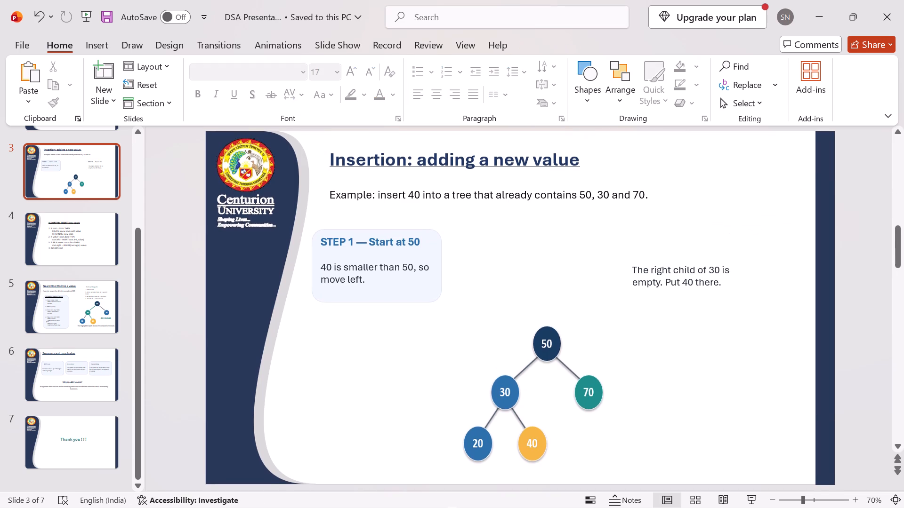
{"action": "left_click", "coordinate": [684, 278]}
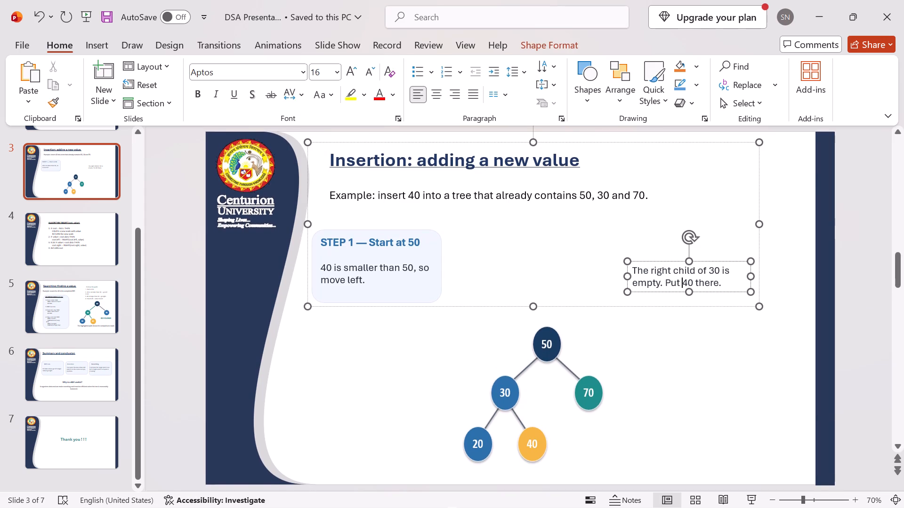
{"action": "left_click", "coordinate": [720, 262]}
{"action": "key", "text": "Delete"}
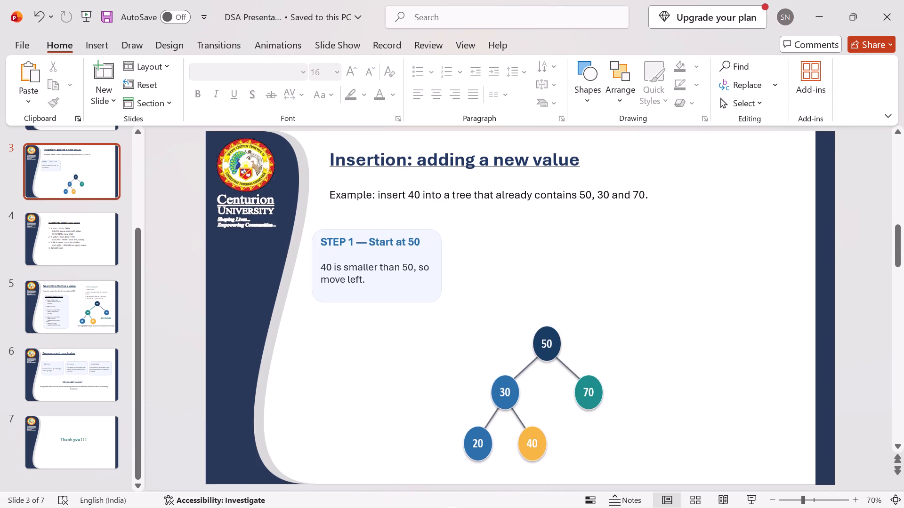
Clear the description and heading text from the STEP 1 card on slide 3, keeping its empty background box.
{"action": "left_click", "coordinate": [352, 270]}
{"action": "key", "text": "Delete"}
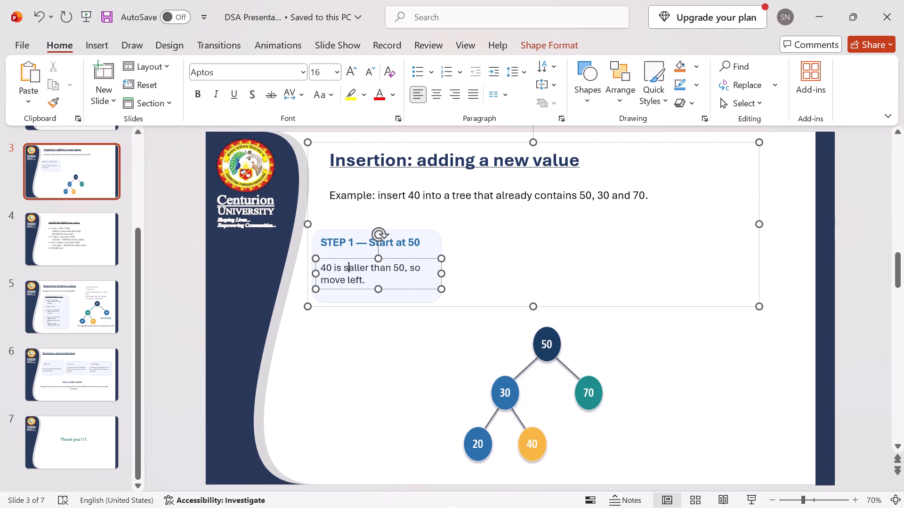
{"action": "key", "text": "ctrl+a"}
{"action": "key", "text": "Delete"}
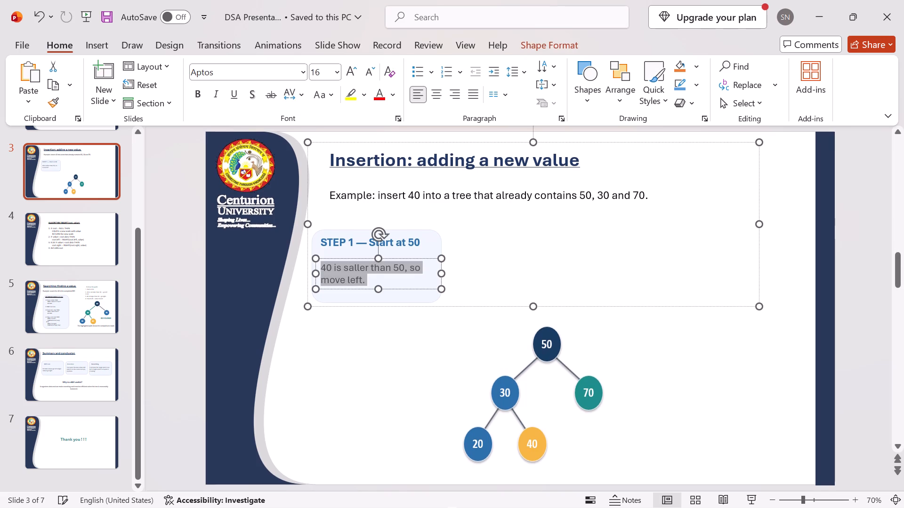
{"action": "left_click", "coordinate": [346, 247]}
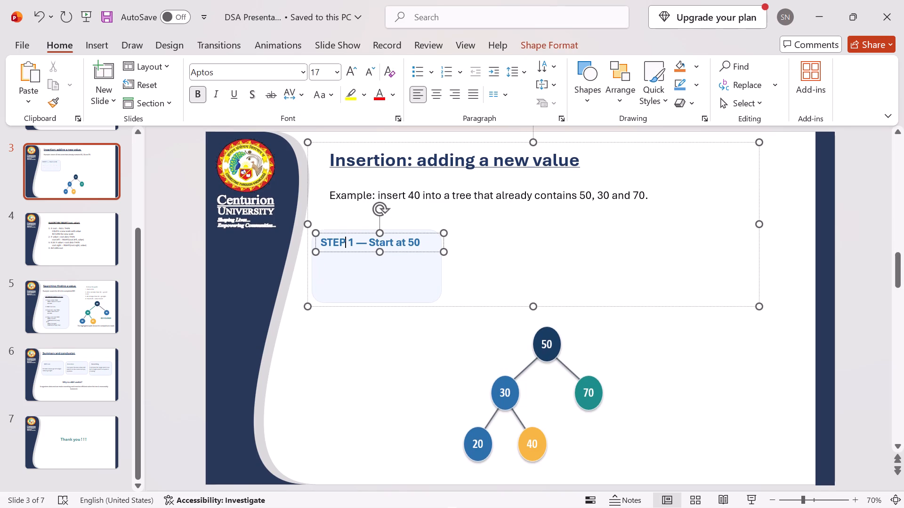
{"action": "key", "text": "ctrl+a"}
{"action": "key", "text": "Delete"}
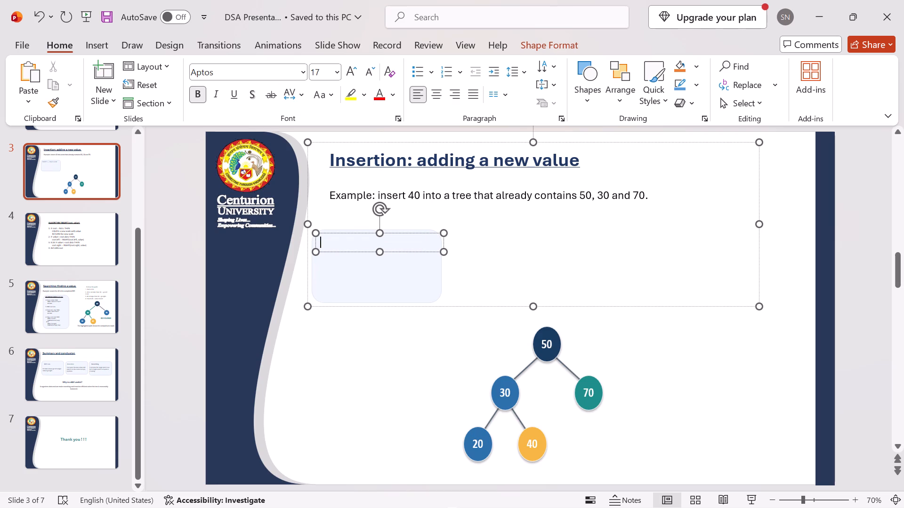
{"action": "left_click", "coordinate": [546, 280]}
{"action": "left_click", "coordinate": [395, 265]}
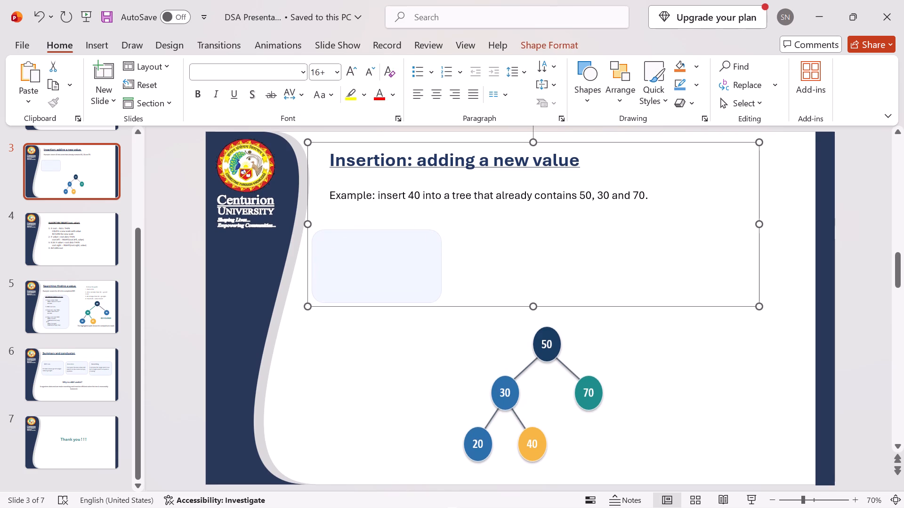
Move the tree diagram on slide 3 to the right and slightly up, into the slide's lower-right area.
{"action": "left_click", "coordinate": [573, 374]}
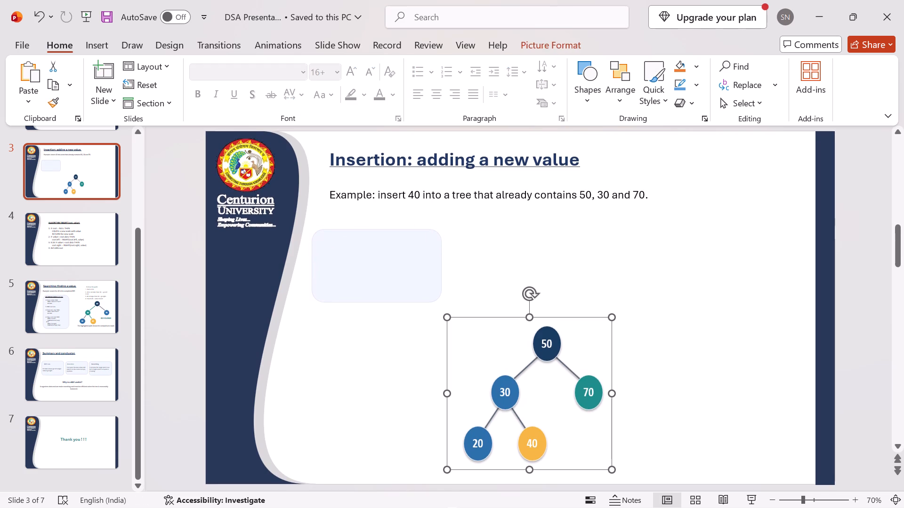
{"action": "left_click_drag", "start_coordinate": [612, 335], "coordinate": [796, 313]}
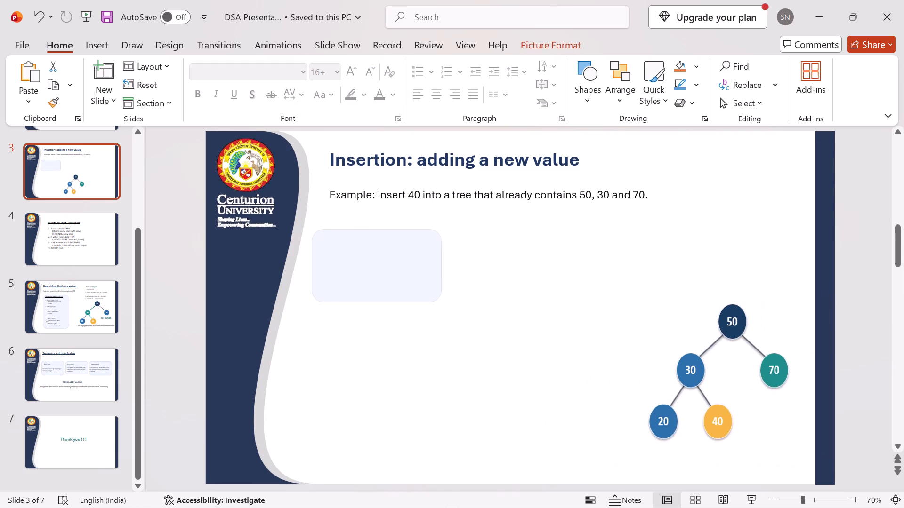
{"action": "left_click_drag", "start_coordinate": [796, 313], "coordinate": [781, 312]}
Enlarge the empty rounded box into a tall, wider panel and align its left edge with the example sentence above.
{"action": "left_click", "coordinate": [395, 254]}
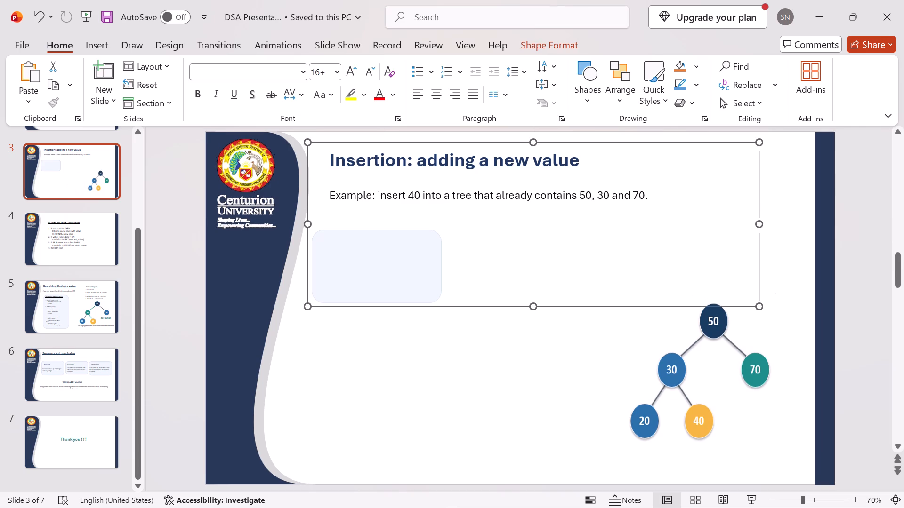
{"action": "left_click", "coordinate": [414, 281]}
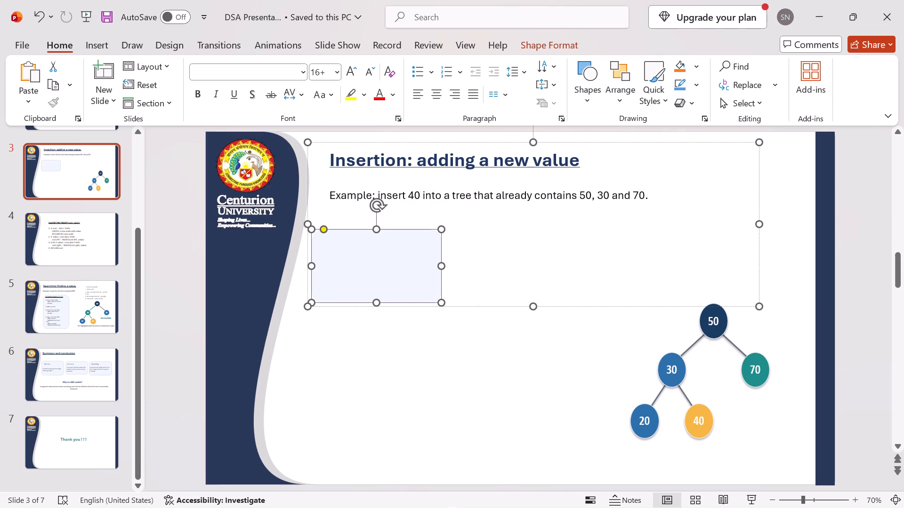
{"action": "left_click_drag", "start_coordinate": [376, 300], "coordinate": [379, 396]}
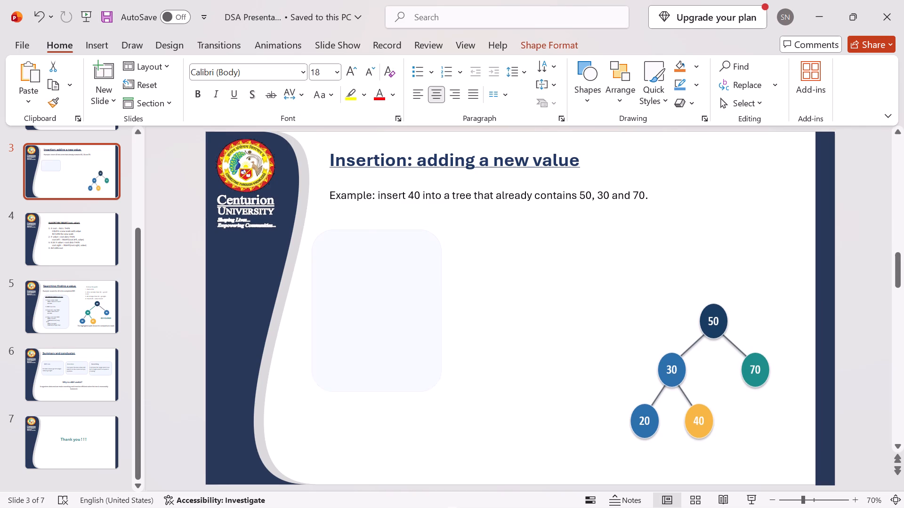
{"action": "left_click_drag", "start_coordinate": [379, 396], "coordinate": [382, 459]}
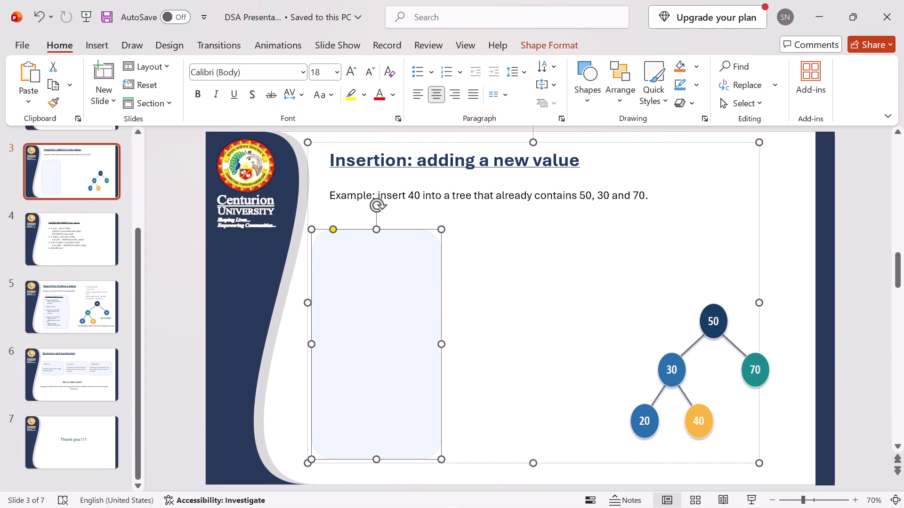
{"action": "left_click_drag", "start_coordinate": [442, 345], "coordinate": [489, 340]}
{"action": "left_click_drag", "start_coordinate": [428, 299], "coordinate": [450, 284]}
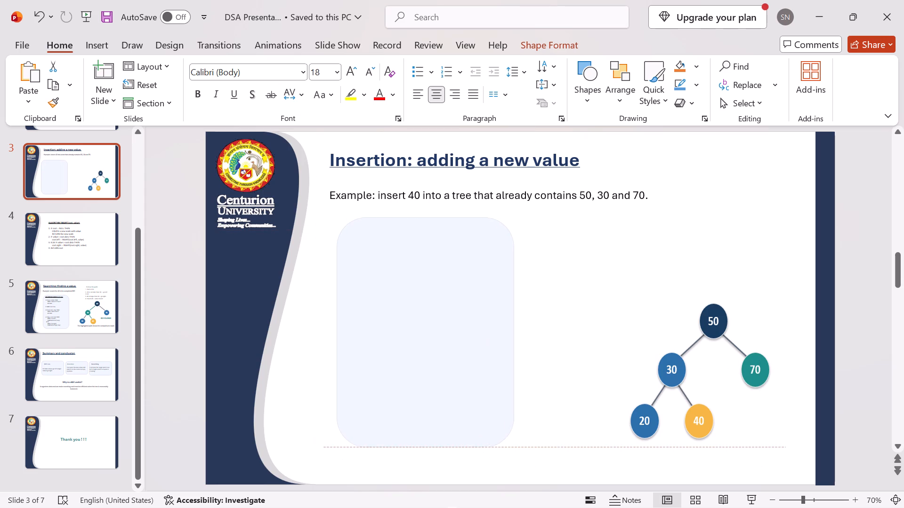
{"action": "left_click_drag", "start_coordinate": [450, 284], "coordinate": [443, 286]}
Copy the complete INSERT(root, value) algorithm text, including its heading, from slide 4.
{"action": "left_click", "coordinate": [64, 239]}
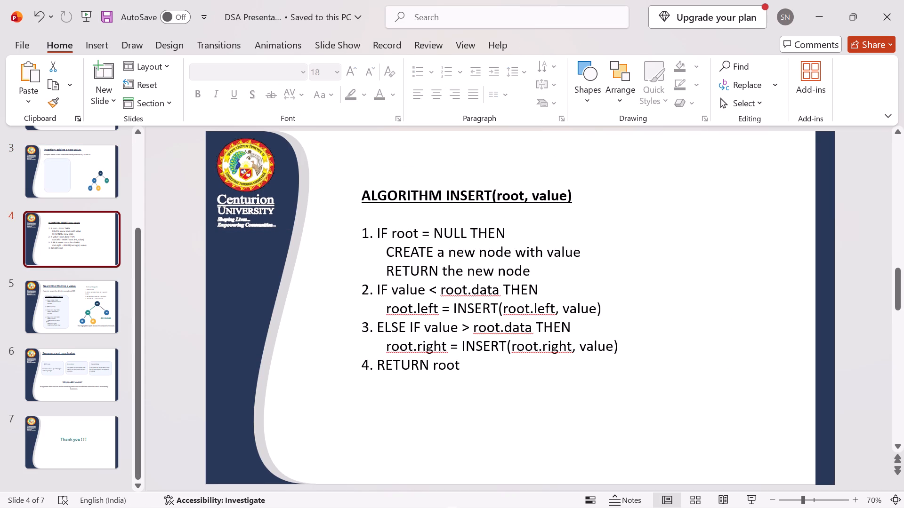
{"action": "left_click", "coordinate": [416, 333]}
{"action": "key", "text": "ctrl+a"}
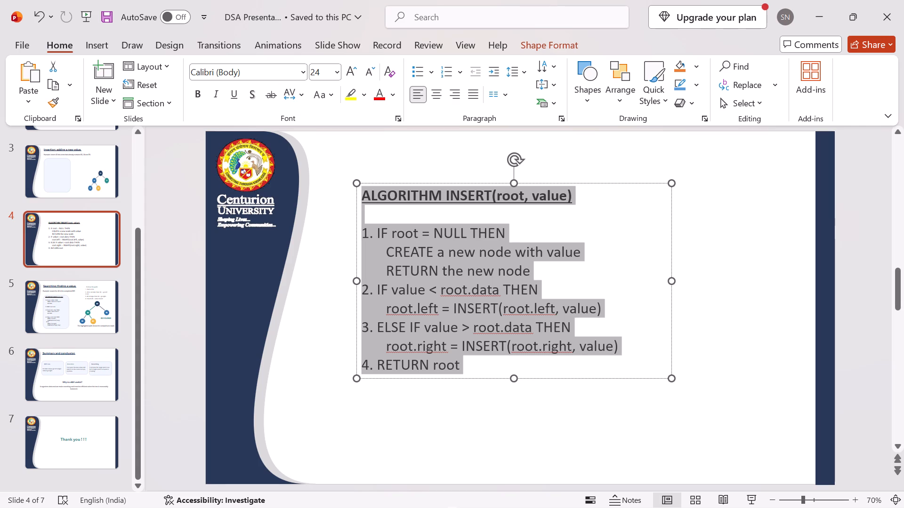
{"action": "key", "text": "ctrl+c"}
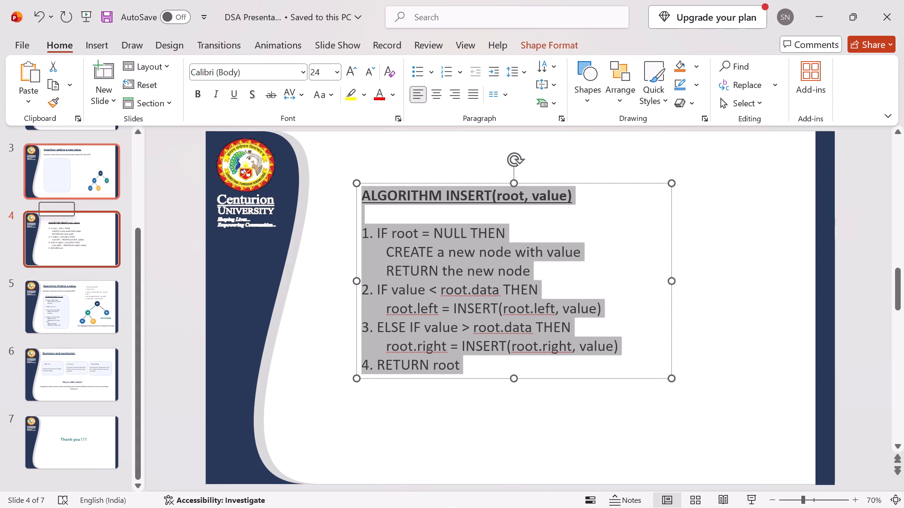
Insert a text box at the upper left of slide 3's empty panel and paste the copied INSERT algorithm into it.
{"action": "left_click", "coordinate": [39, 188]}
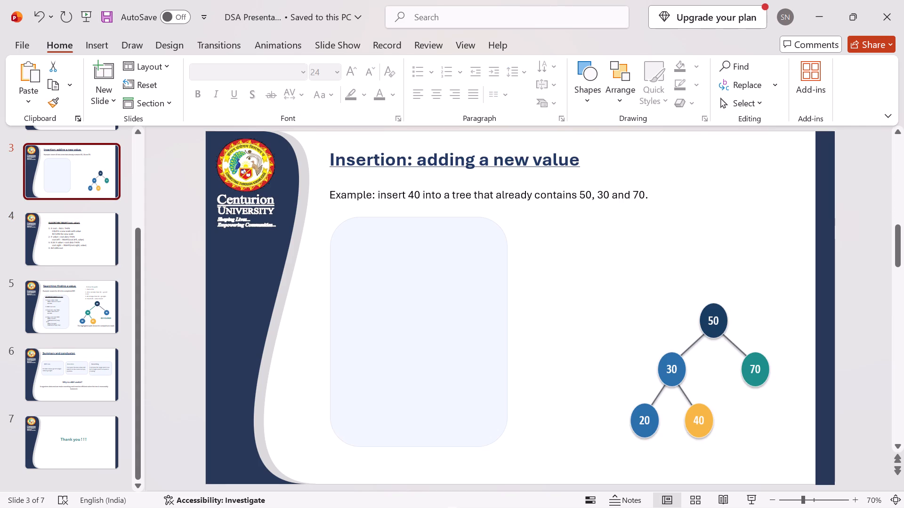
{"action": "key", "text": "alt+n"}
{"action": "key", "text": "alt+x"}
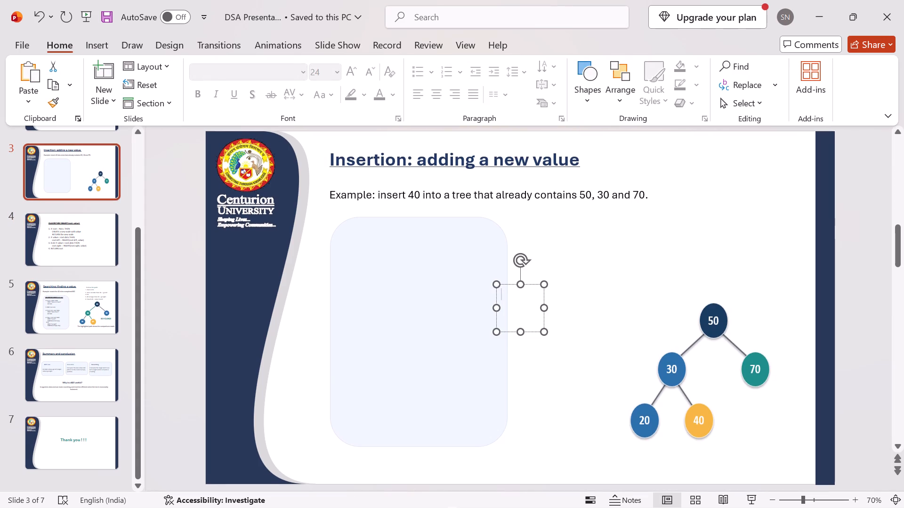
{"action": "left_click_drag", "start_coordinate": [519, 306], "coordinate": [364, 252]}
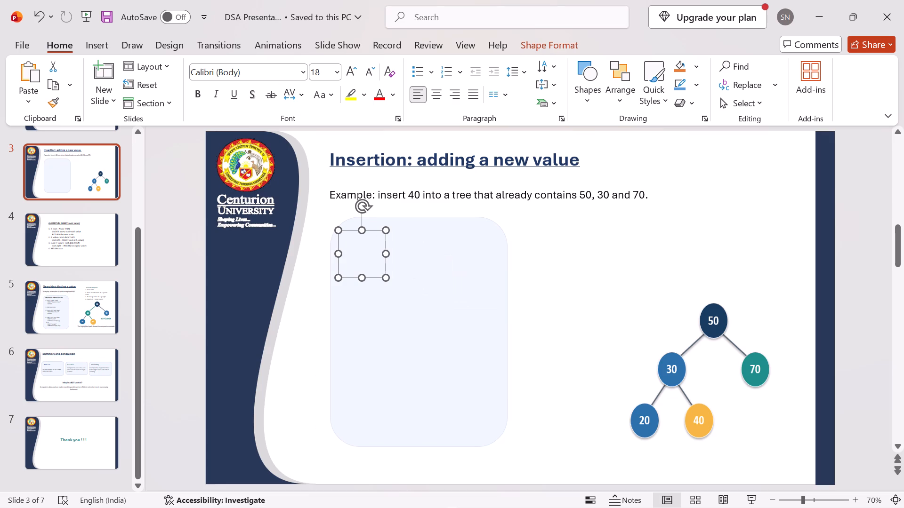
{"action": "left_click_drag", "start_coordinate": [363, 282], "coordinate": [365, 399]}
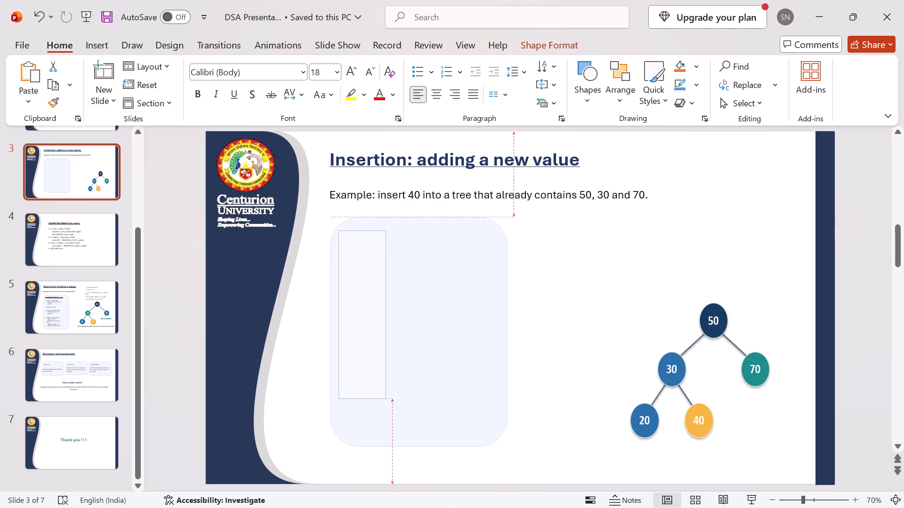
{"action": "left_click_drag", "start_coordinate": [365, 399], "coordinate": [363, 434]}
{"action": "left_click_drag", "start_coordinate": [363, 434], "coordinate": [363, 433]}
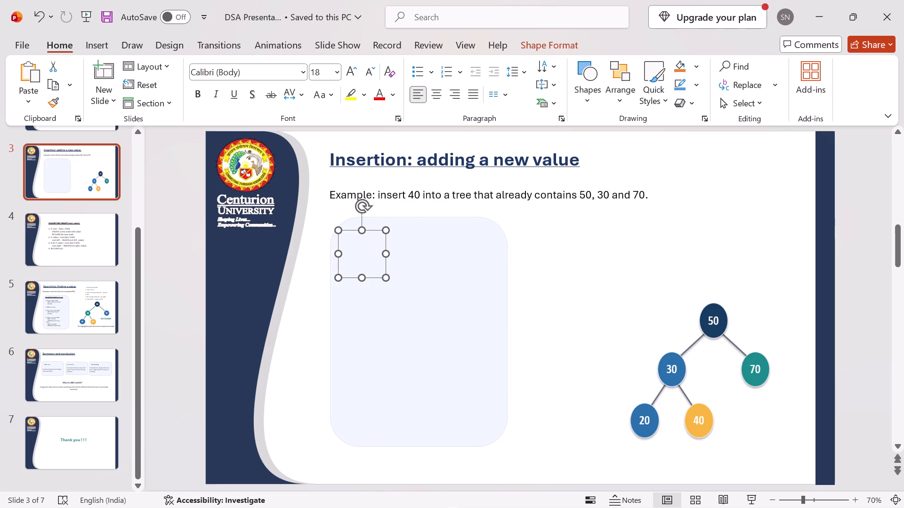
{"action": "left_click", "coordinate": [362, 248]}
{"action": "key", "text": "ctrl+v"}
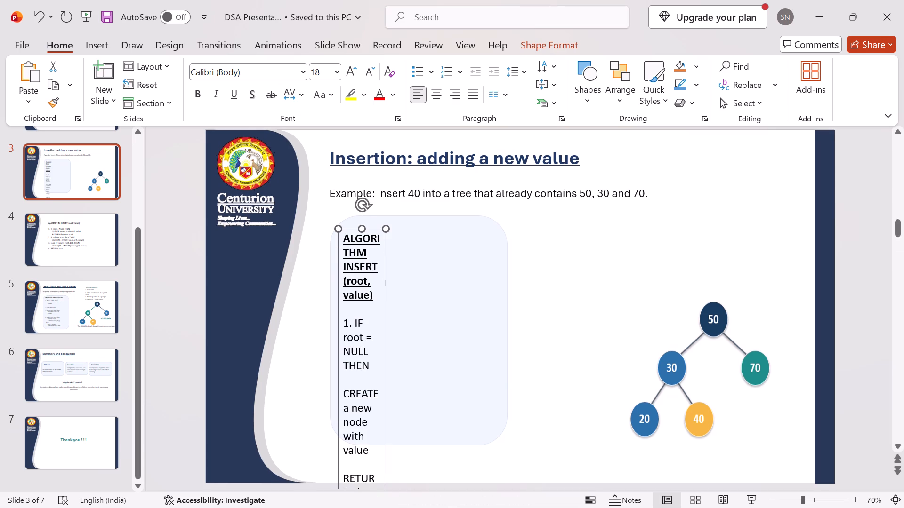
Widen the pasted algorithm's text box to nearly the panel's width and nudge it up slightly to fit inside.
{"action": "scroll", "coordinate": [433, 406], "scroll_direction": "down", "scroll_amount": 2}
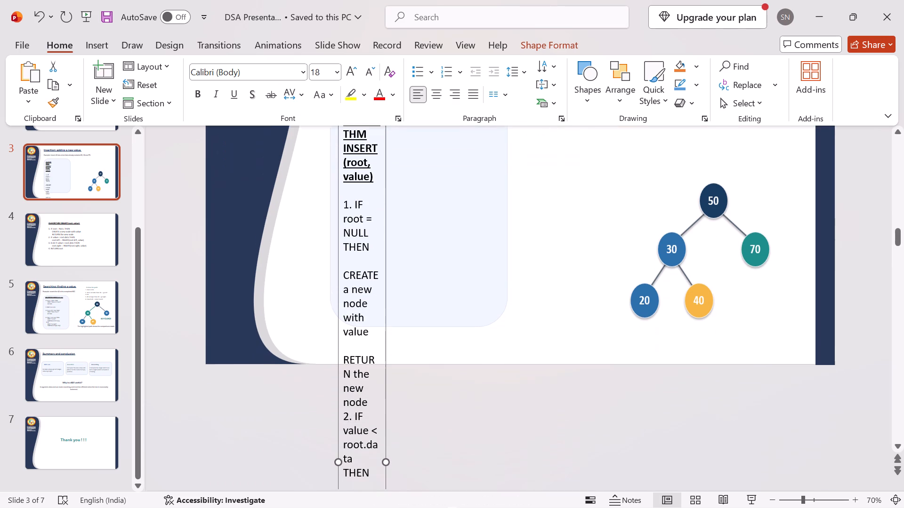
{"action": "scroll", "coordinate": [433, 406], "scroll_direction": "down", "scroll_amount": 1}
{"action": "left_click_drag", "start_coordinate": [387, 429], "coordinate": [506, 418]}
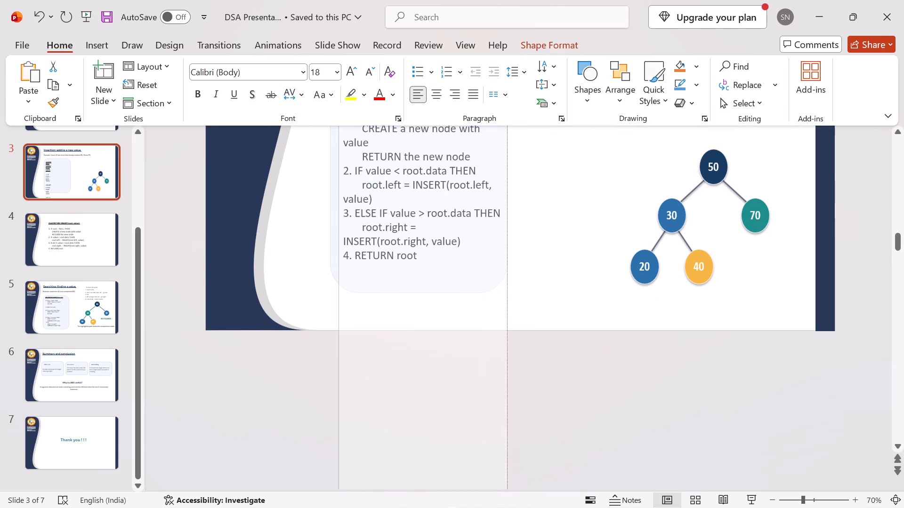
{"action": "left_click_drag", "start_coordinate": [506, 418], "coordinate": [496, 417]}
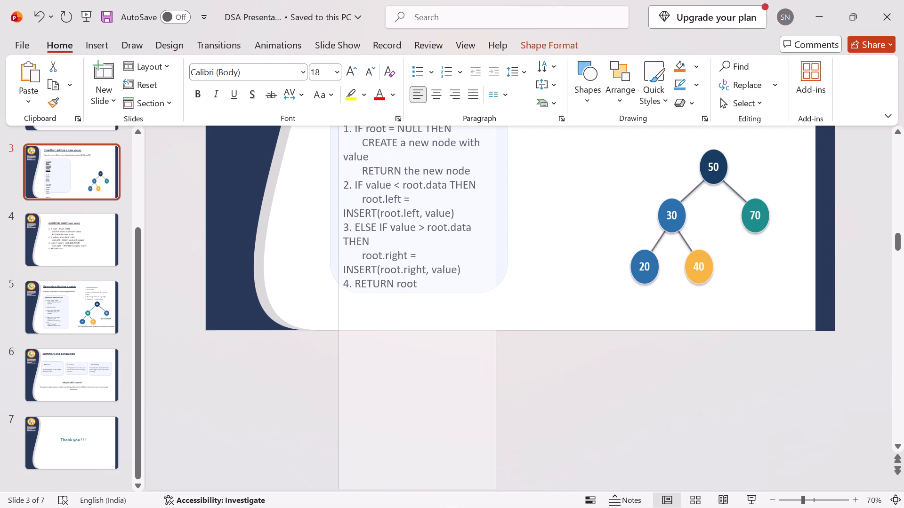
{"action": "left_click_drag", "start_coordinate": [496, 417], "coordinate": [504, 411]}
{"action": "key", "text": "Up"}
{"action": "key", "text": "Up"}
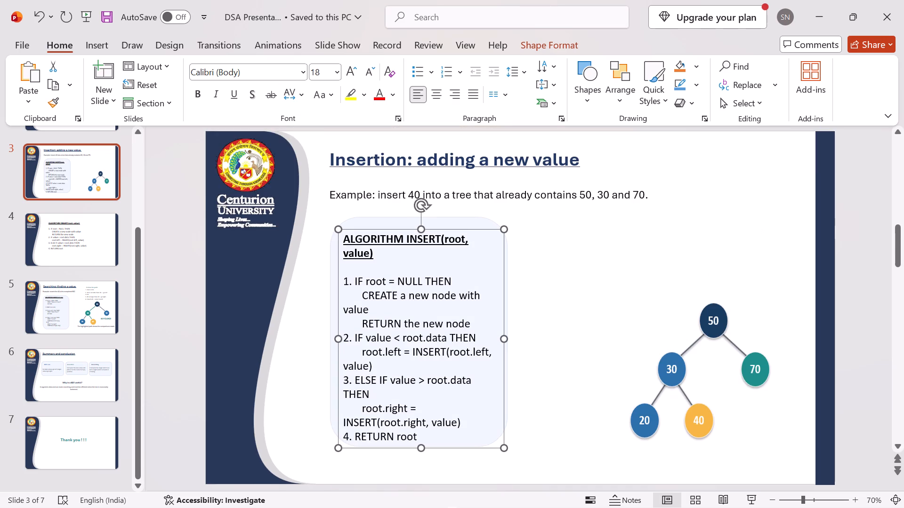
{"action": "key", "text": "Up"}
{"action": "key", "text": "Up"}
{"action": "key", "text": "Up"}
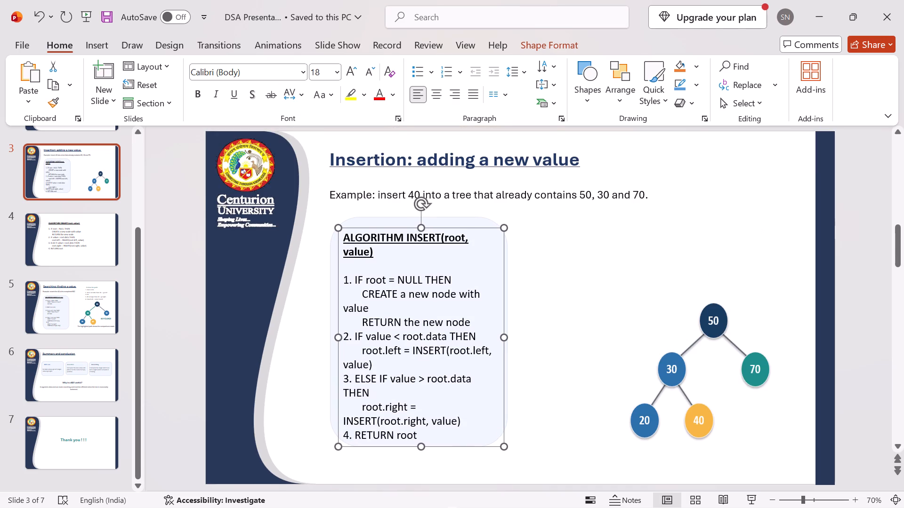
{"action": "left_click", "coordinate": [590, 349]}
Move slide 3's tree picture closer to the algorithm panel and stretch it wider and taller to fill the space beside the panel.
{"action": "left_click", "coordinate": [751, 337]}
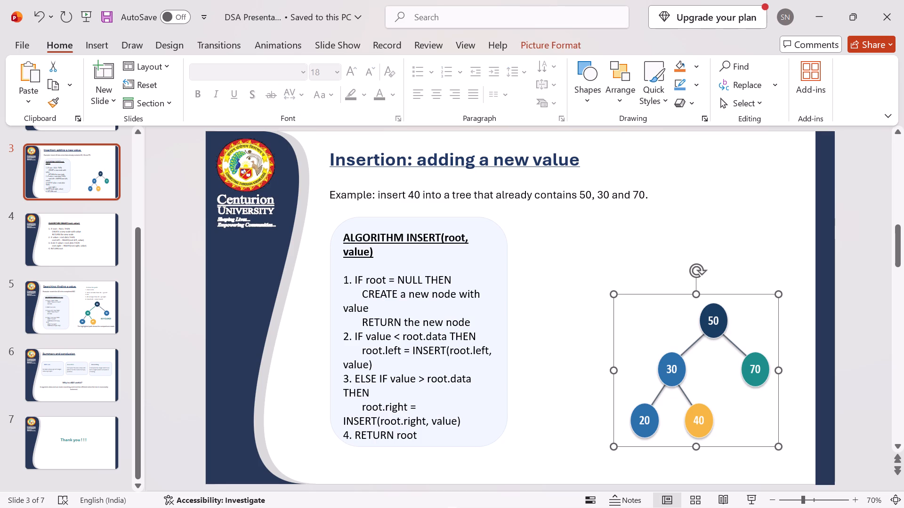
{"action": "left_click_drag", "start_coordinate": [736, 327], "coordinate": [651, 317]}
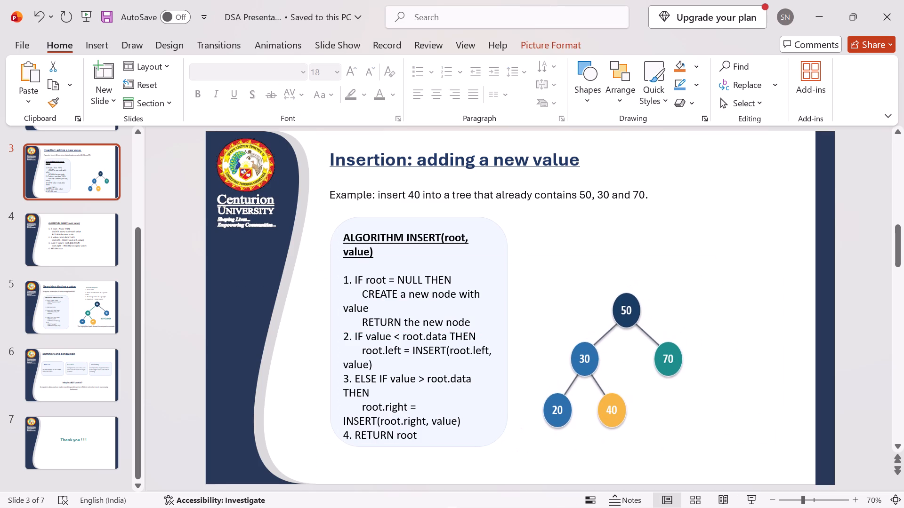
{"action": "left_click_drag", "start_coordinate": [651, 317], "coordinate": [670, 320]}
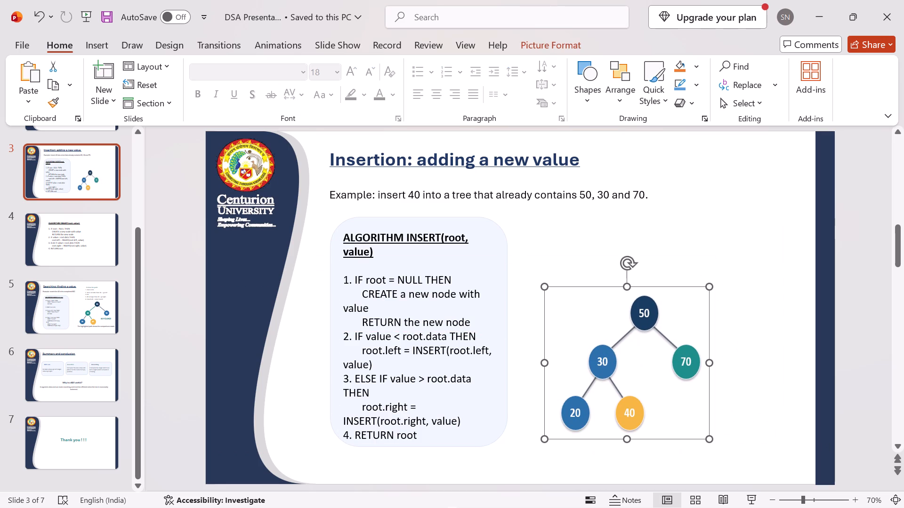
{"action": "left_click_drag", "start_coordinate": [709, 363], "coordinate": [726, 358]}
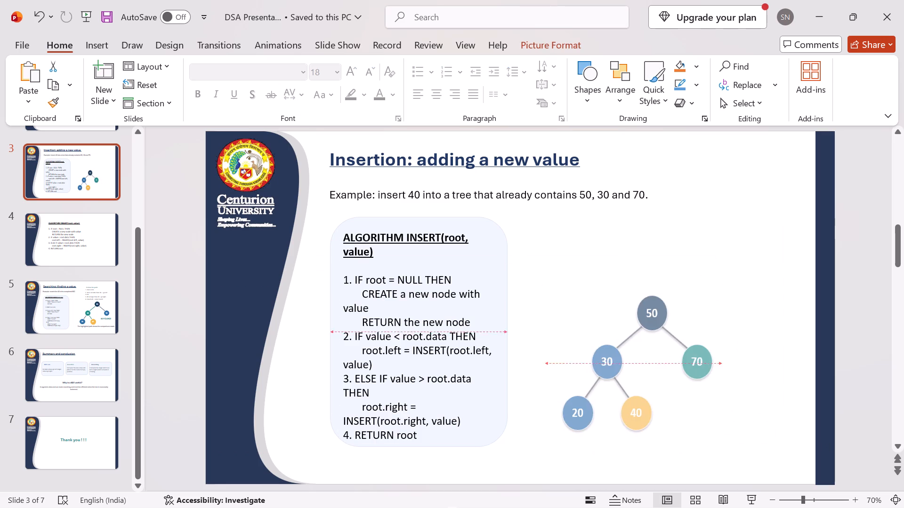
{"action": "left_click_drag", "start_coordinate": [726, 358], "coordinate": [738, 356]}
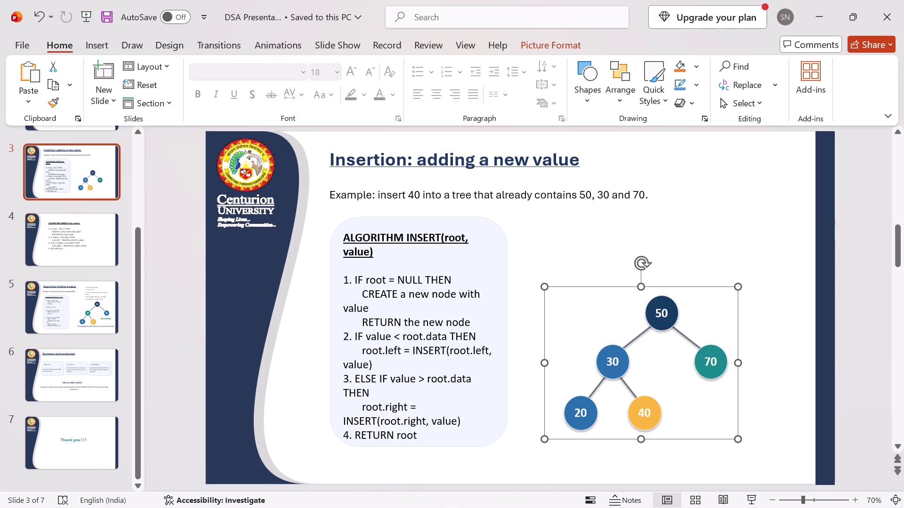
{"action": "left_click_drag", "start_coordinate": [641, 287], "coordinate": [638, 267]}
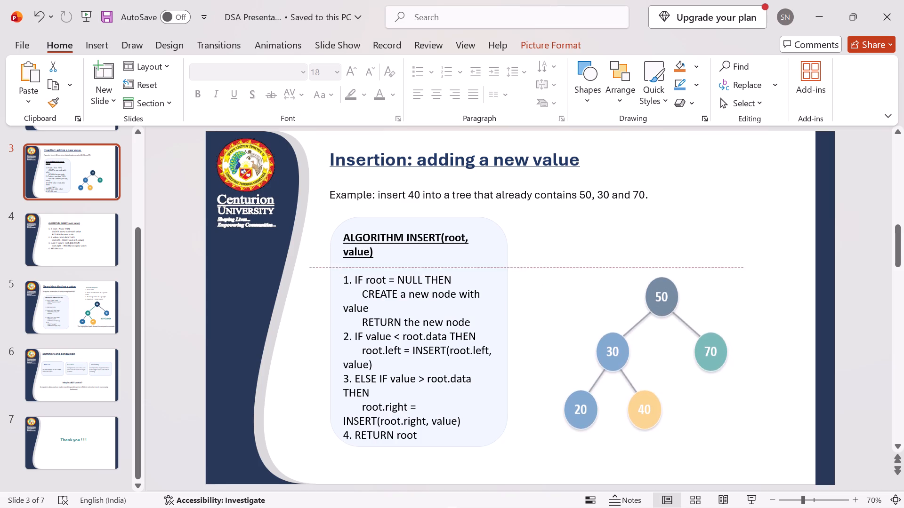
{"action": "left_click_drag", "start_coordinate": [638, 267], "coordinate": [634, 255]}
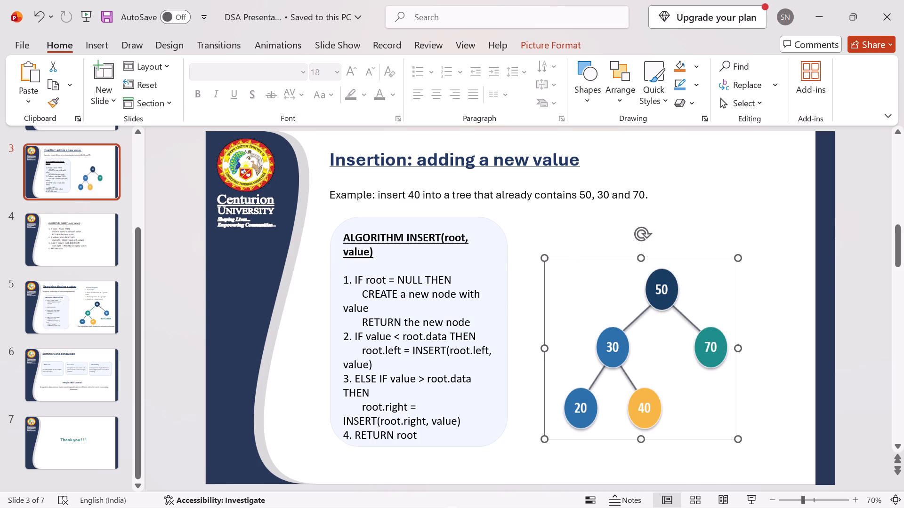
{"action": "left_click", "coordinate": [786, 348]}
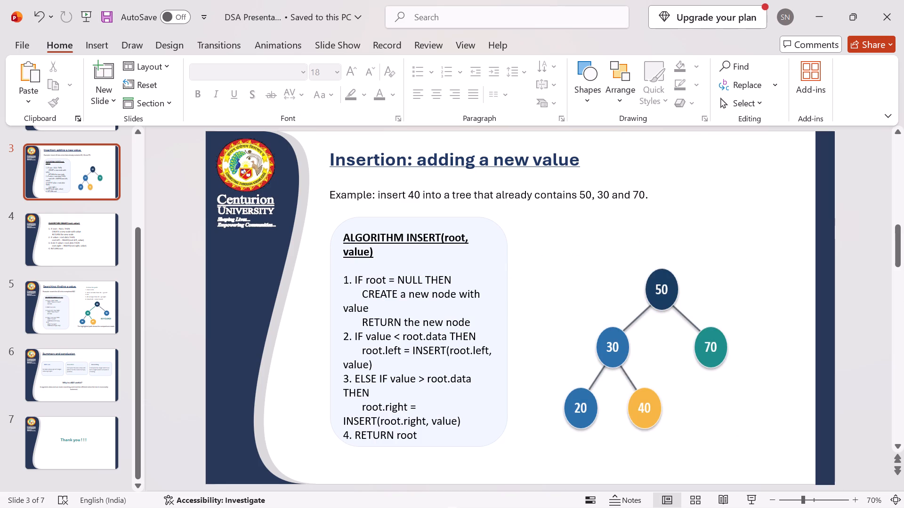
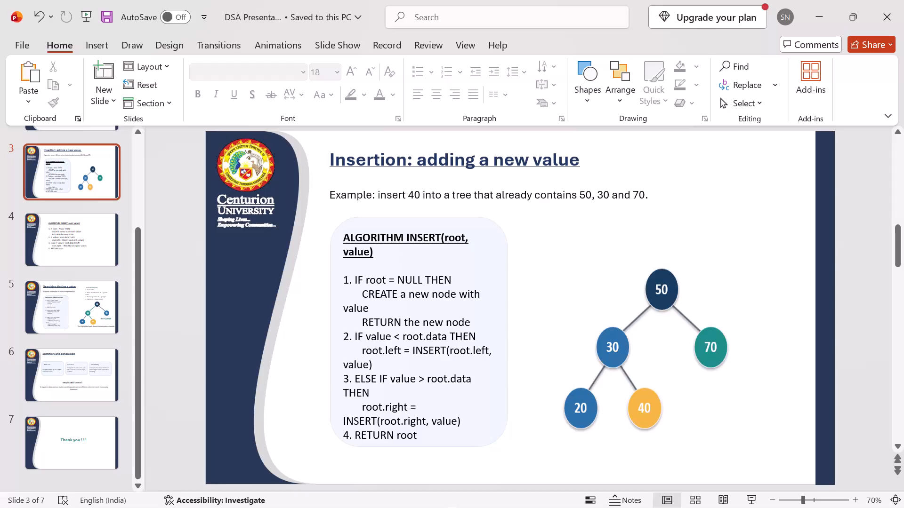
Delete slide 4, the standalone INSERT algorithm slide whose text is already combined on slide 3.
{"action": "left_click", "coordinate": [87, 237]}
{"action": "key", "text": "Delete"}
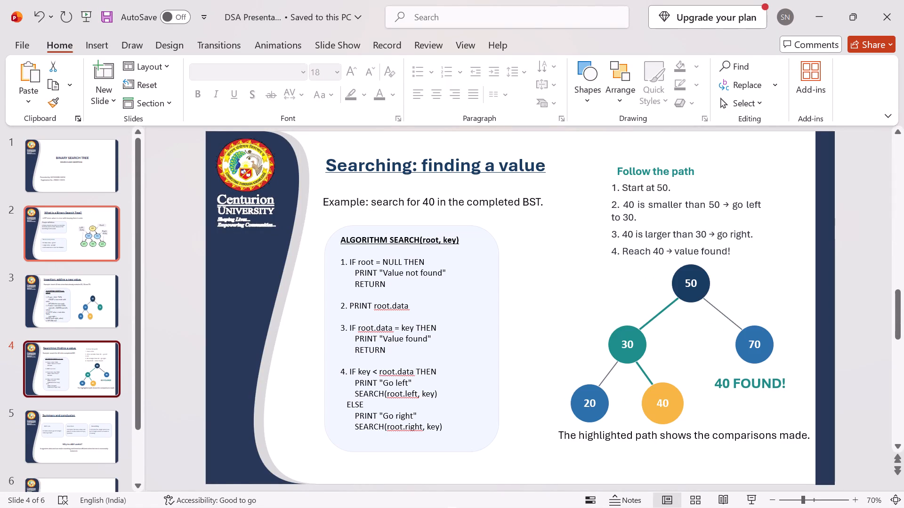
Review the remaining slides, from the BST definition through insertion and searching to the summary and closing slide.
{"action": "left_click", "coordinate": [59, 238]}
{"action": "left_click", "coordinate": [61, 297]}
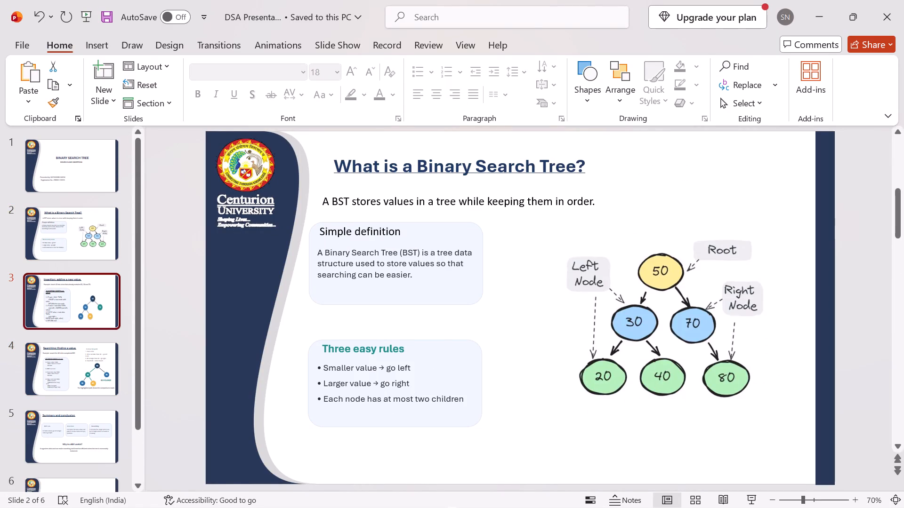
{"action": "left_click", "coordinate": [60, 362]}
{"action": "left_click", "coordinate": [56, 413]}
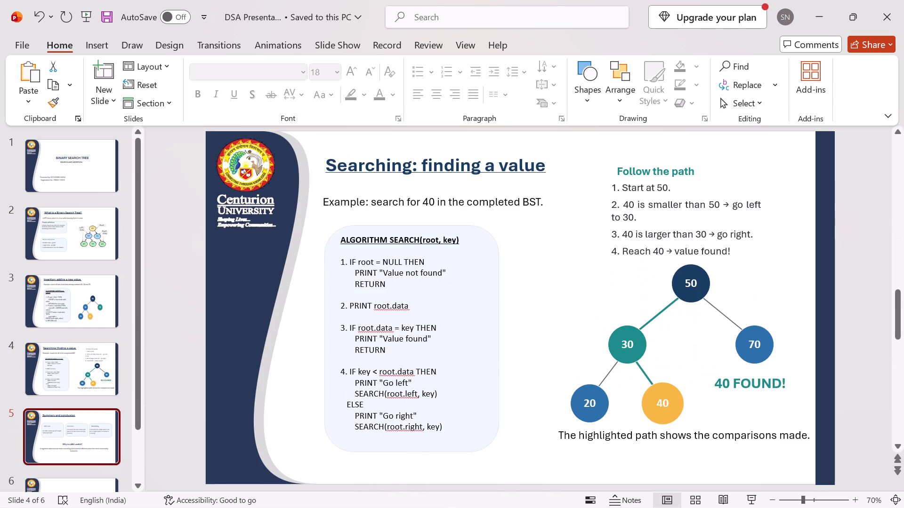
{"action": "scroll", "coordinate": [56, 413], "scroll_direction": "down", "scroll_amount": 2}
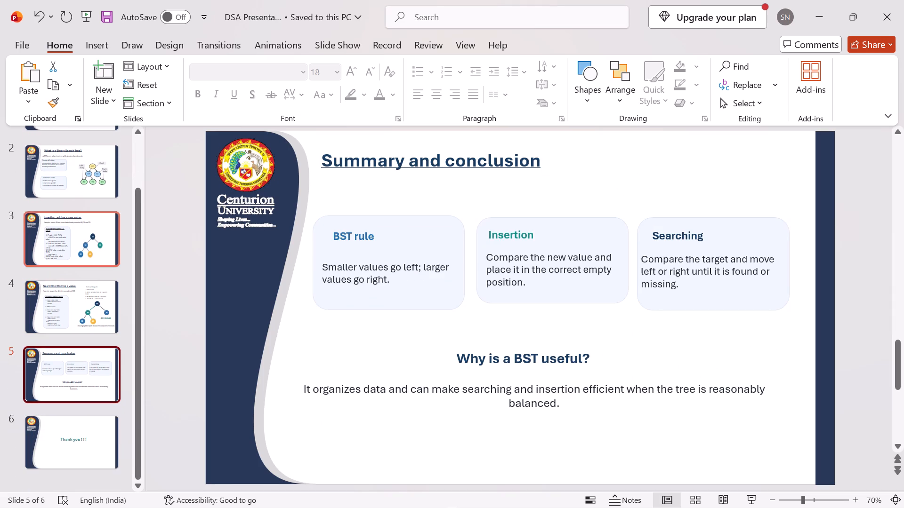
{"action": "scroll", "coordinate": [75, 197], "scroll_direction": "up", "scroll_amount": 1}
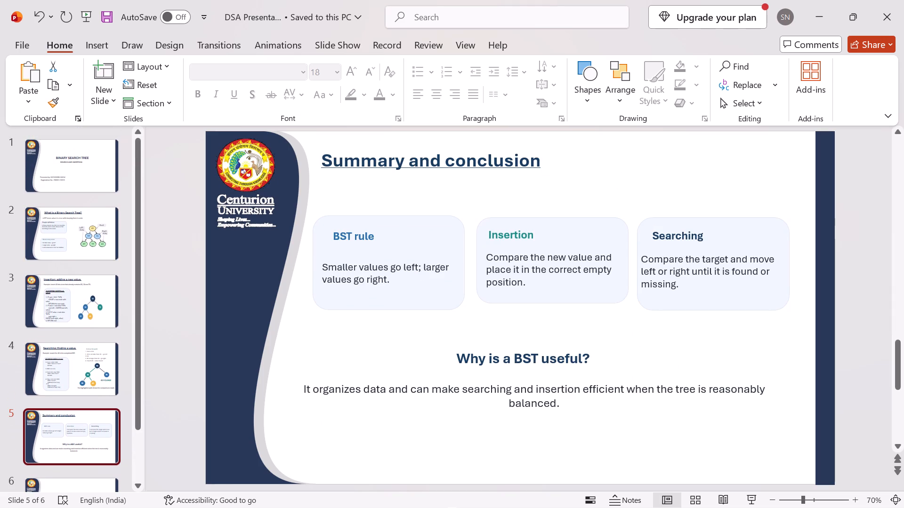
{"action": "scroll", "coordinate": [75, 197], "scroll_direction": "down", "scroll_amount": 1}
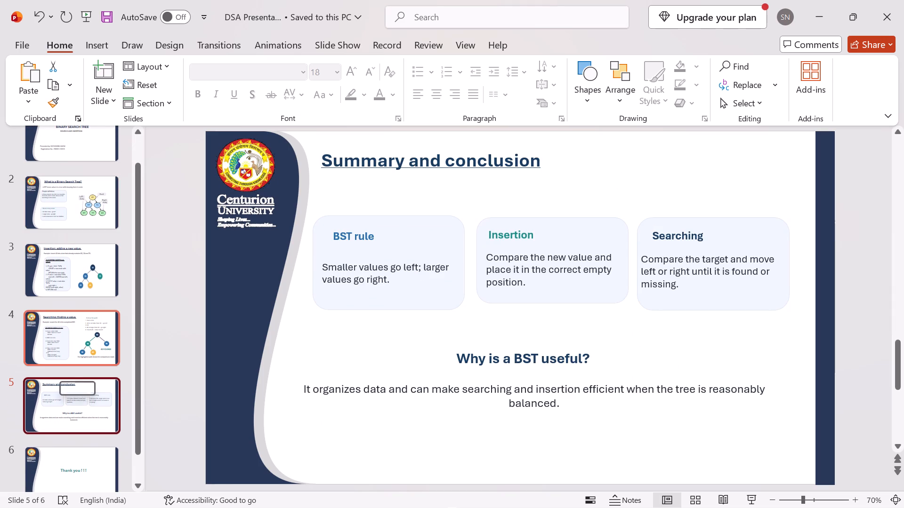
{"action": "scroll", "coordinate": [57, 396], "scroll_direction": "down", "scroll_amount": 2}
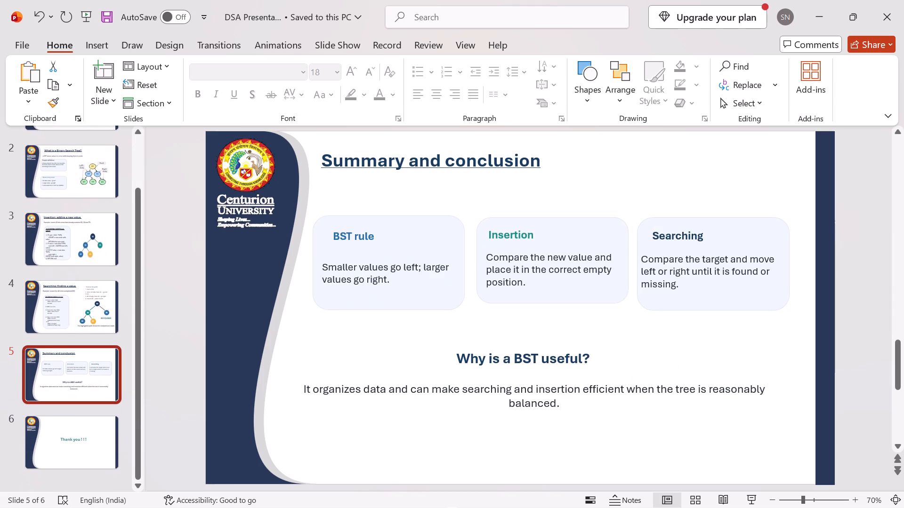
{"action": "scroll", "coordinate": [57, 396], "scroll_direction": "down", "scroll_amount": 1}
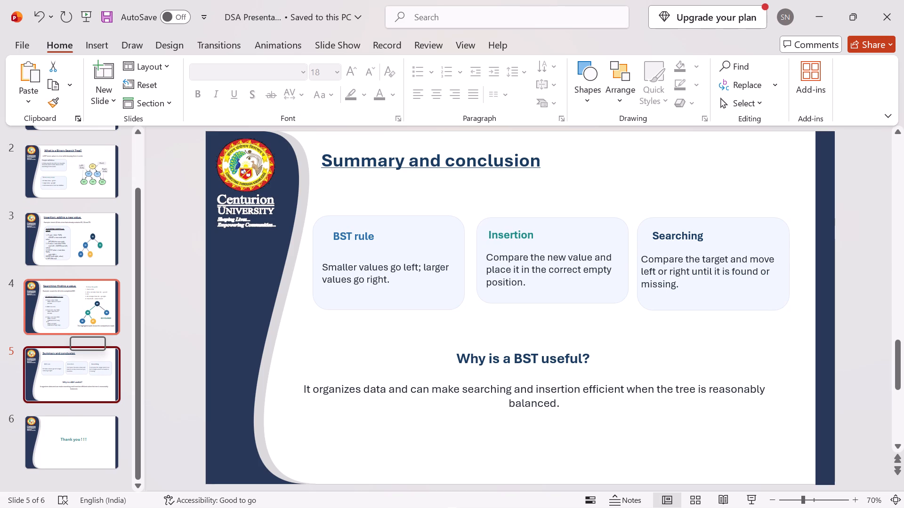
{"action": "left_click", "coordinate": [69, 303]}
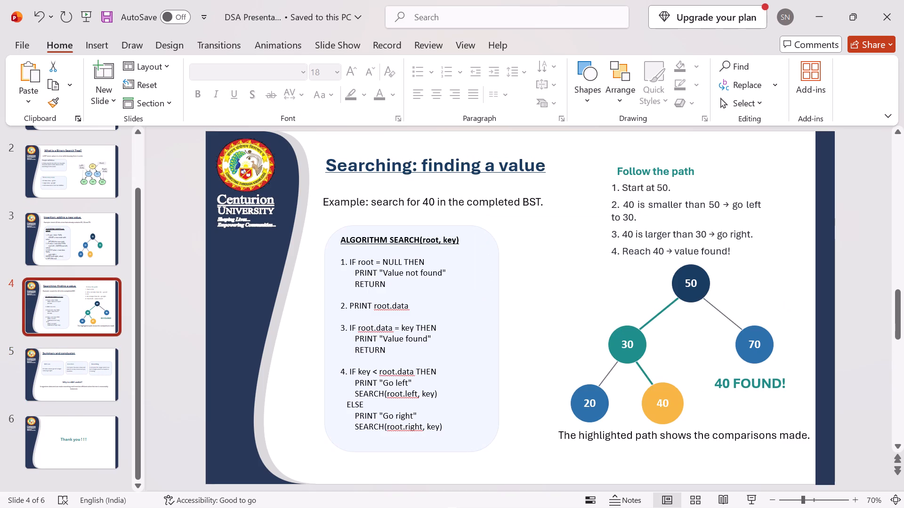
{"action": "left_click", "coordinate": [71, 373]}
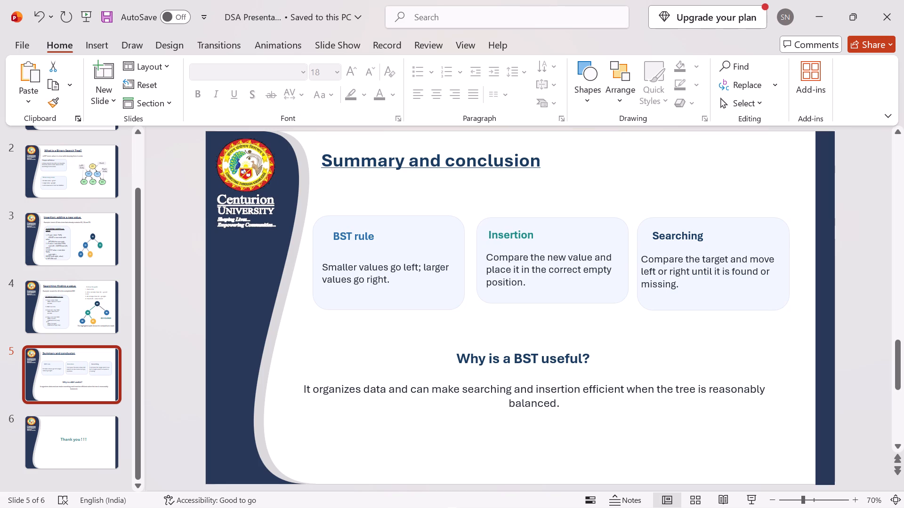
{"action": "left_click", "coordinate": [84, 308]}
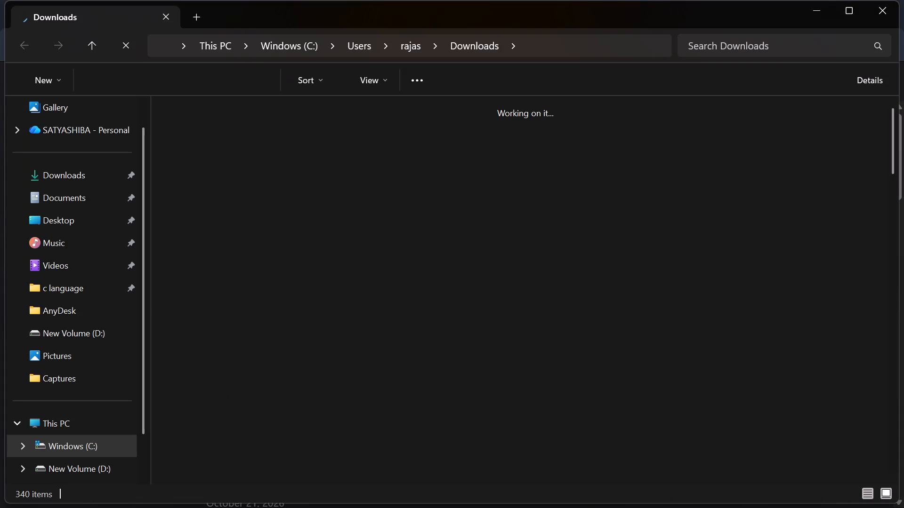
{"action": "left_click", "coordinate": [177, 228]}
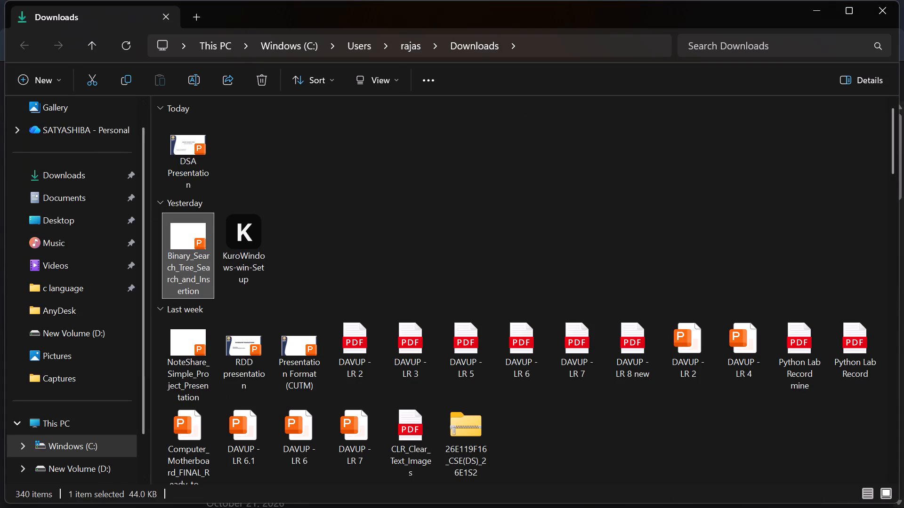
{"action": "key", "text": "Return"}
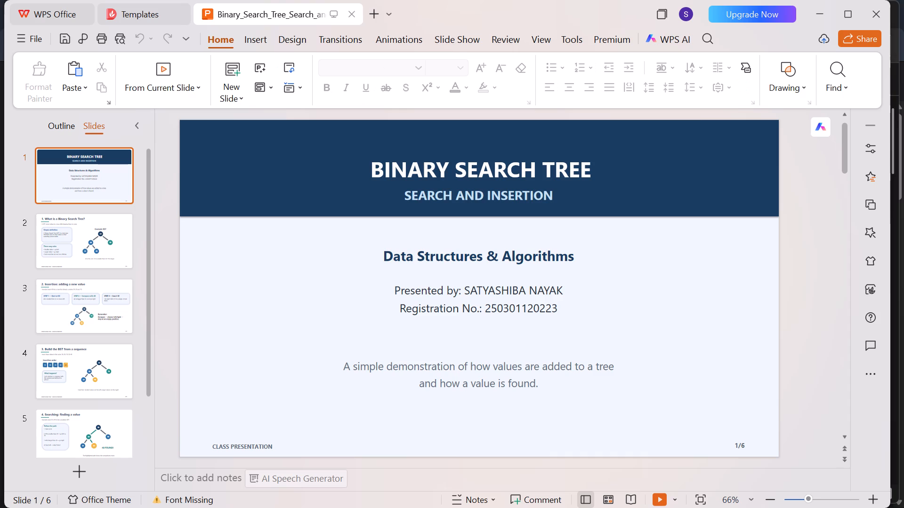
Browse the opened presentation's slides as far as slide 4, "Build the BST from a sequence".
{"action": "left_click", "coordinate": [75, 248]}
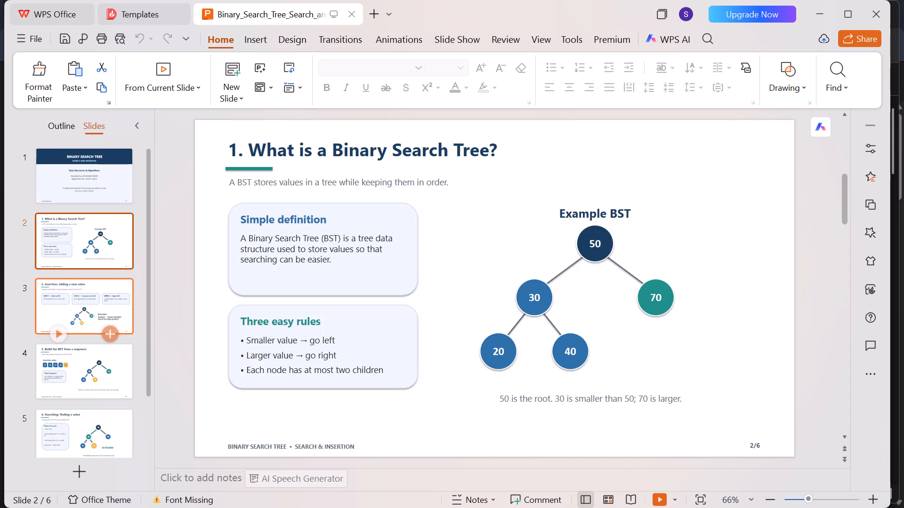
{"action": "left_click", "coordinate": [95, 313]}
{"action": "left_click", "coordinate": [63, 375]}
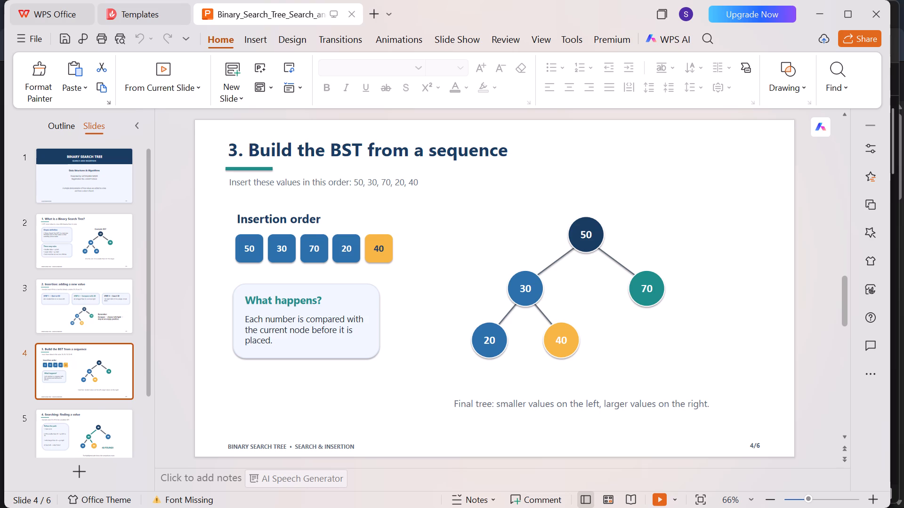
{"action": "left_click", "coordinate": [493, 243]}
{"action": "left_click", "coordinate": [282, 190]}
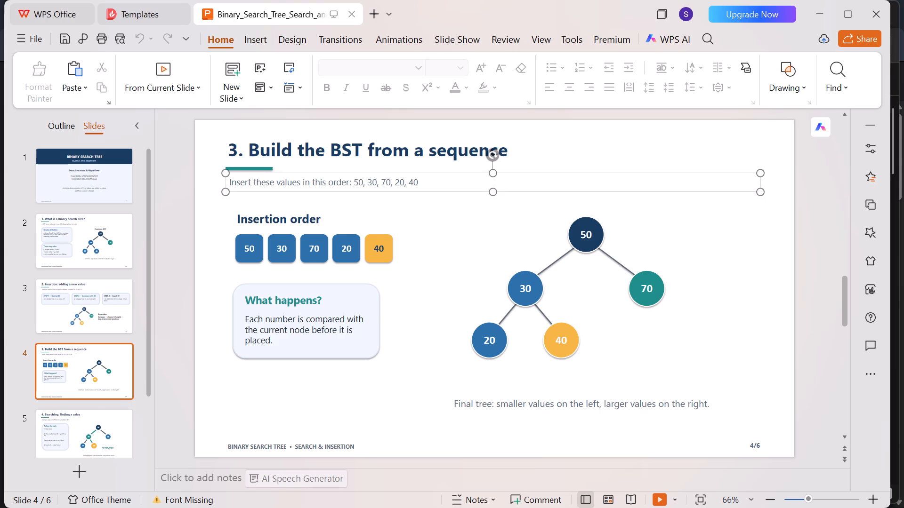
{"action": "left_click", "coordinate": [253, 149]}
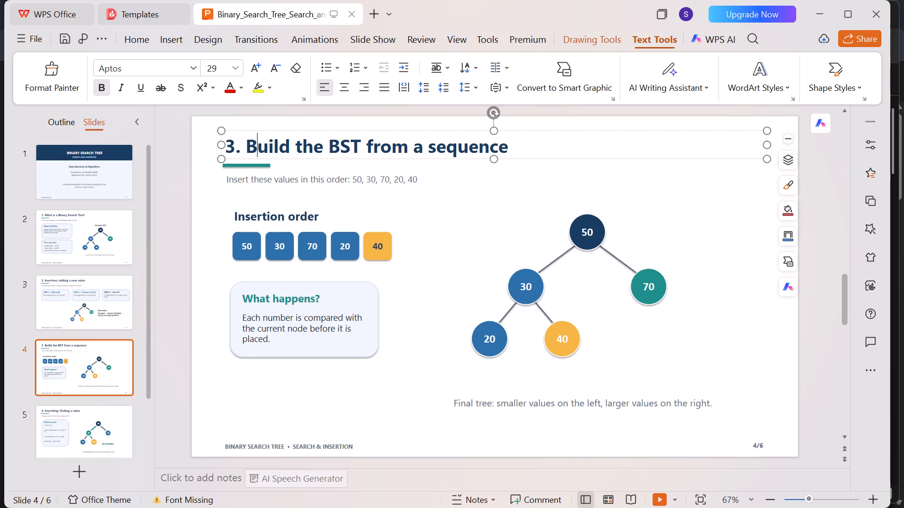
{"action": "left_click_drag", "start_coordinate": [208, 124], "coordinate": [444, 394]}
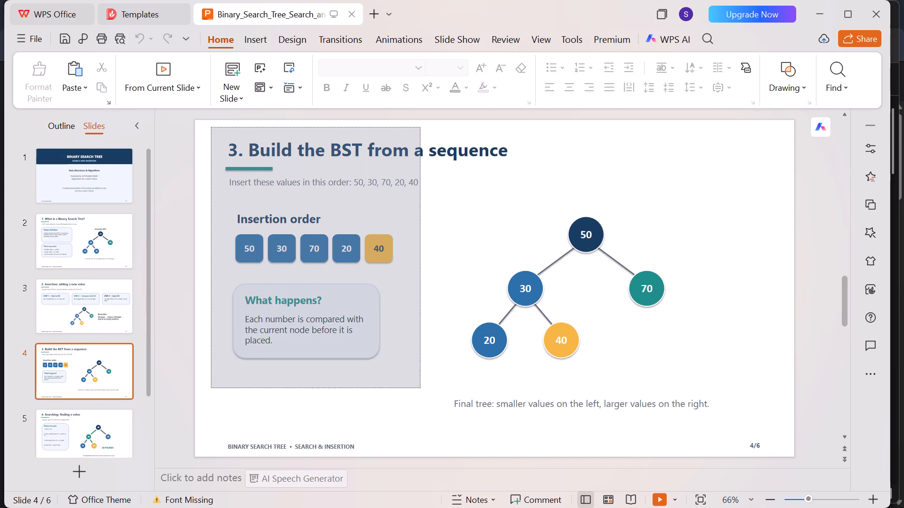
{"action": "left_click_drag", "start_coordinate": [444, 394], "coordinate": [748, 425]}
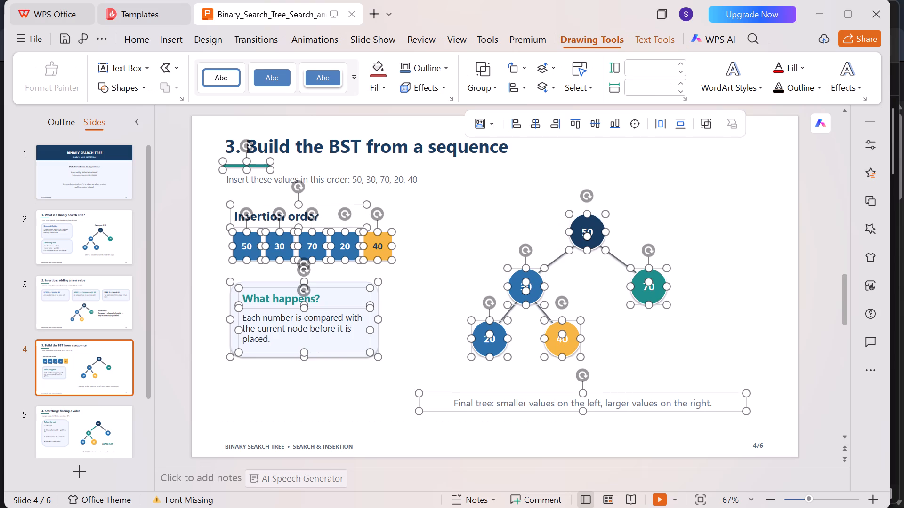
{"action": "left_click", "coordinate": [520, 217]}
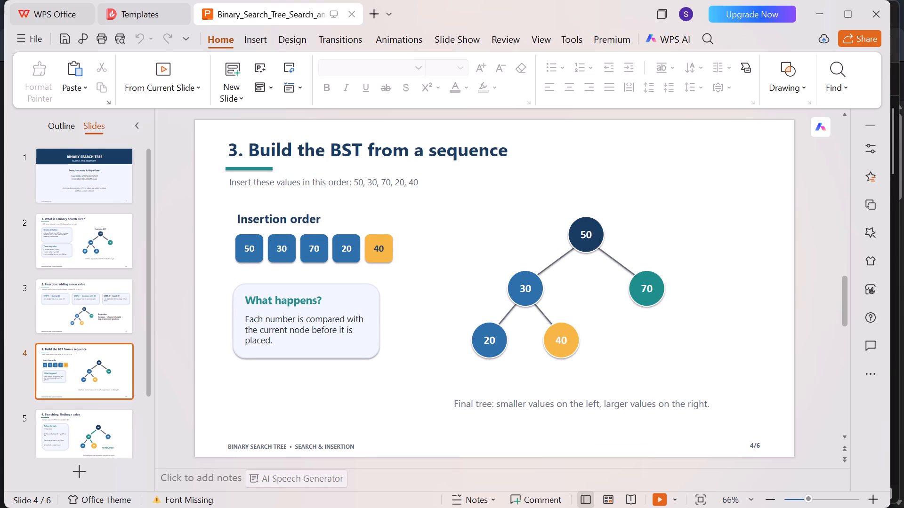
Group all of slide 4's content from the title to the "Final tree" caption, excluding the footer, and copy the group.
{"action": "left_click_drag", "start_coordinate": [219, 127], "coordinate": [221, 142]}
{"action": "left_click_drag", "start_coordinate": [221, 142], "coordinate": [660, 424]}
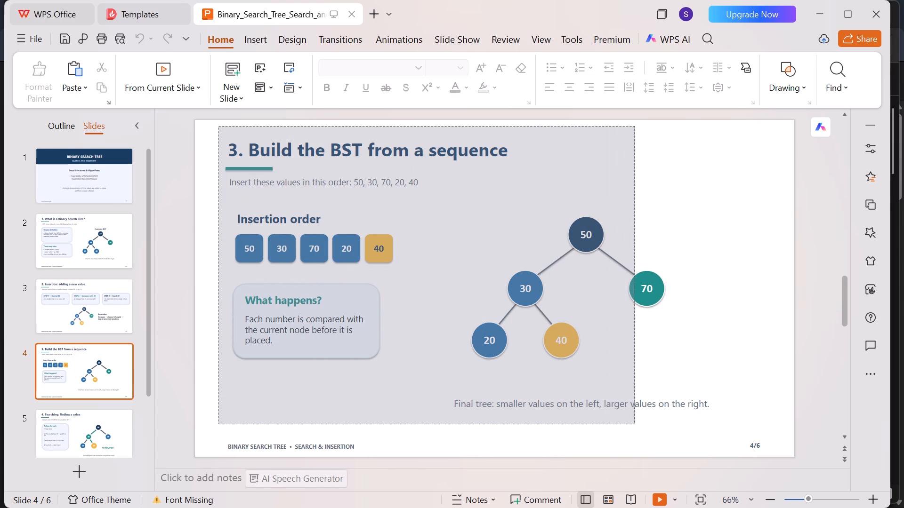
{"action": "left_click_drag", "start_coordinate": [660, 424], "coordinate": [780, 426]}
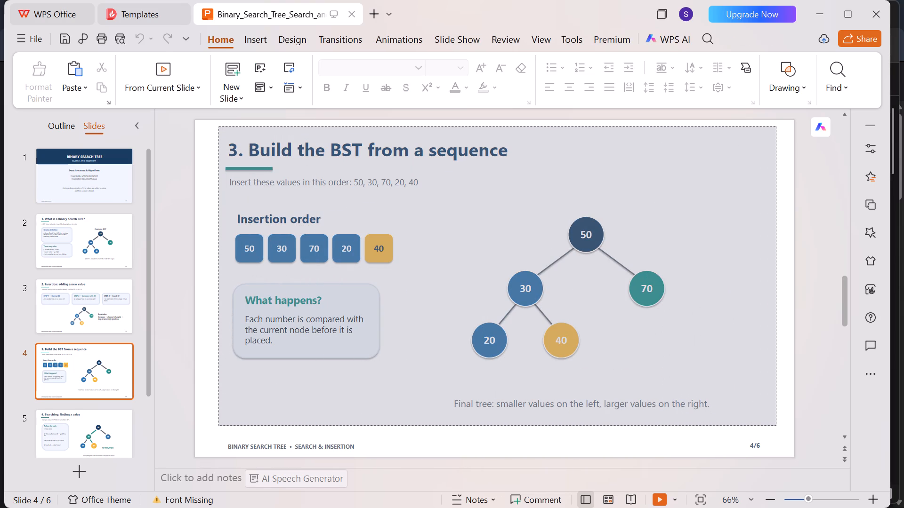
{"action": "left_click_drag", "start_coordinate": [780, 426], "coordinate": [790, 426]}
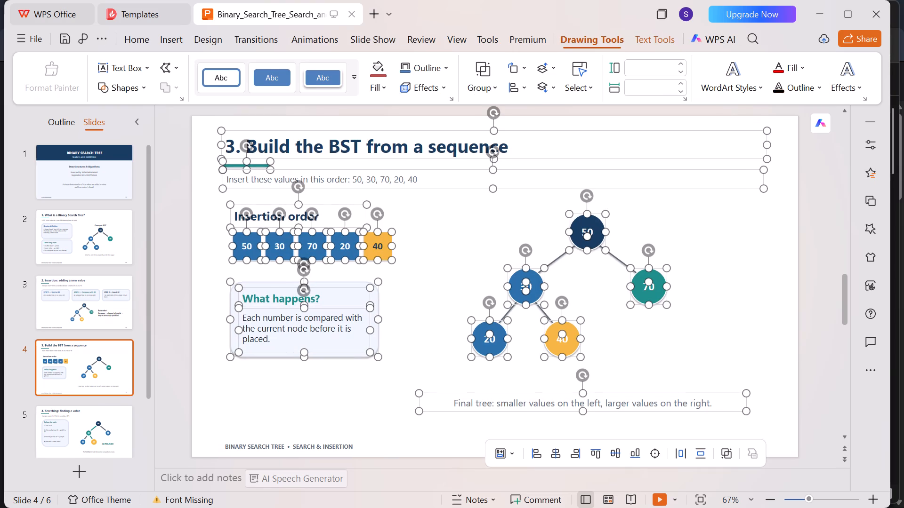
{"action": "left_click", "coordinate": [484, 78]}
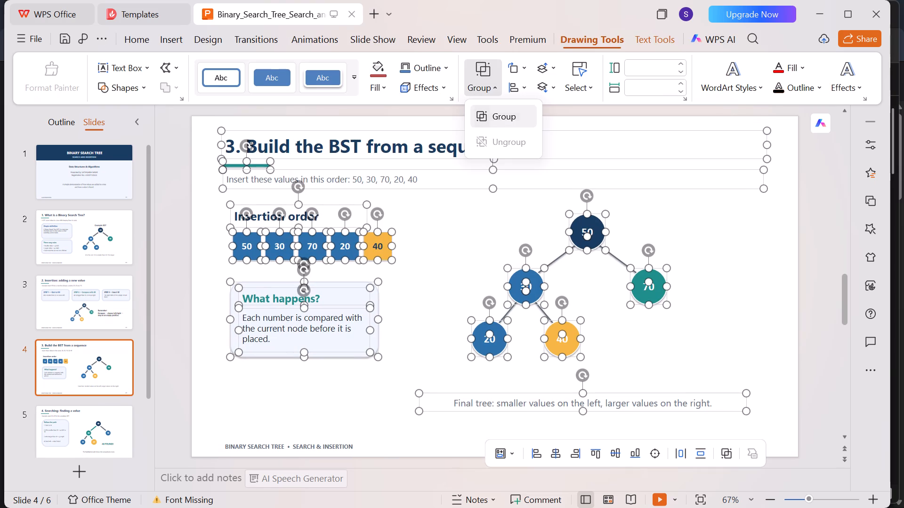
{"action": "left_click", "coordinate": [499, 113]}
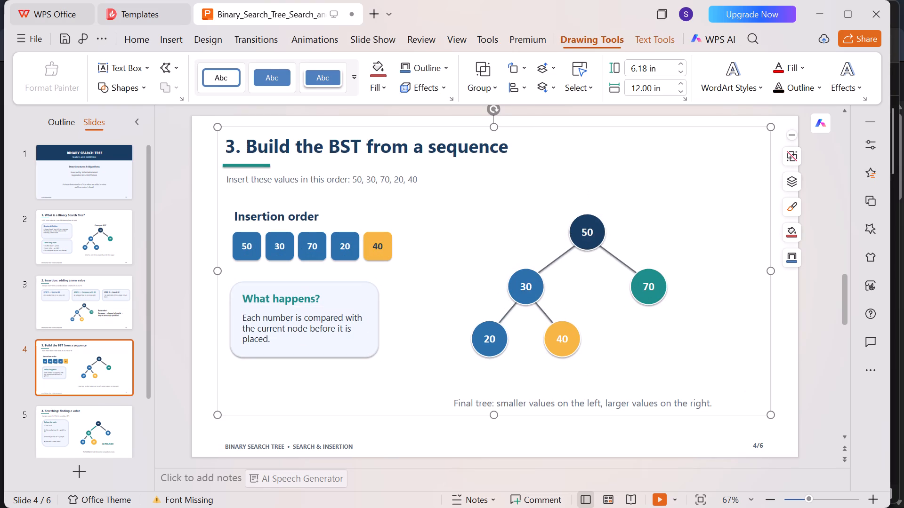
{"action": "key", "text": "ctrl+c"}
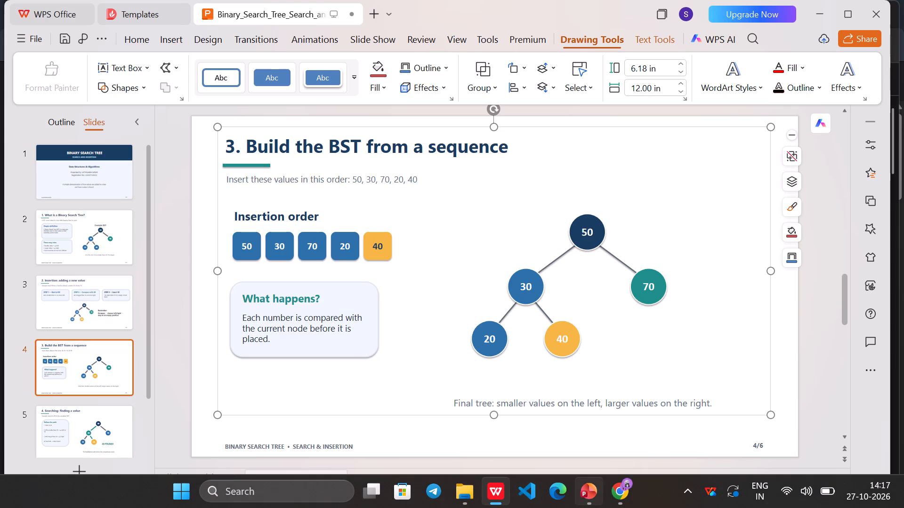
Switch to the DSA presentation in PowerPoint and duplicate slide 3, "Insertion: adding a new value".
{"action": "left_click", "coordinate": [593, 489]}
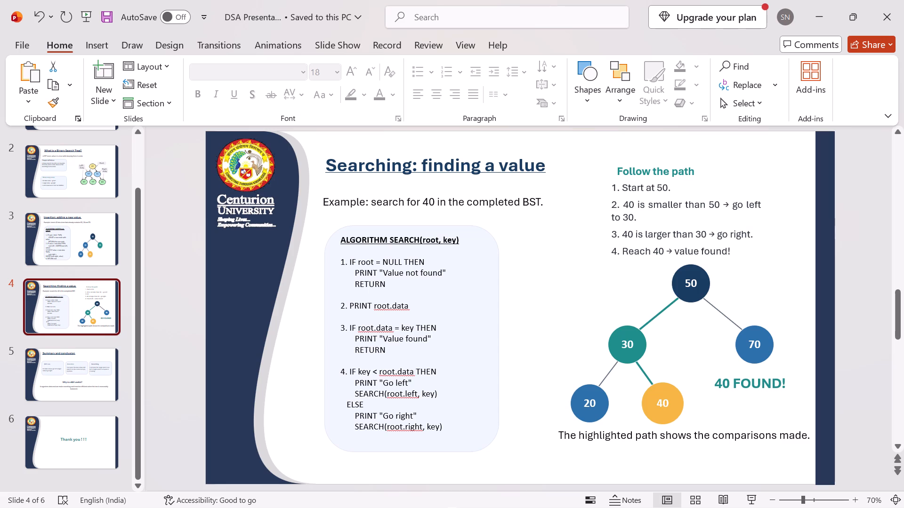
{"action": "scroll", "coordinate": [99, 219], "scroll_direction": "up", "scroll_amount": 2}
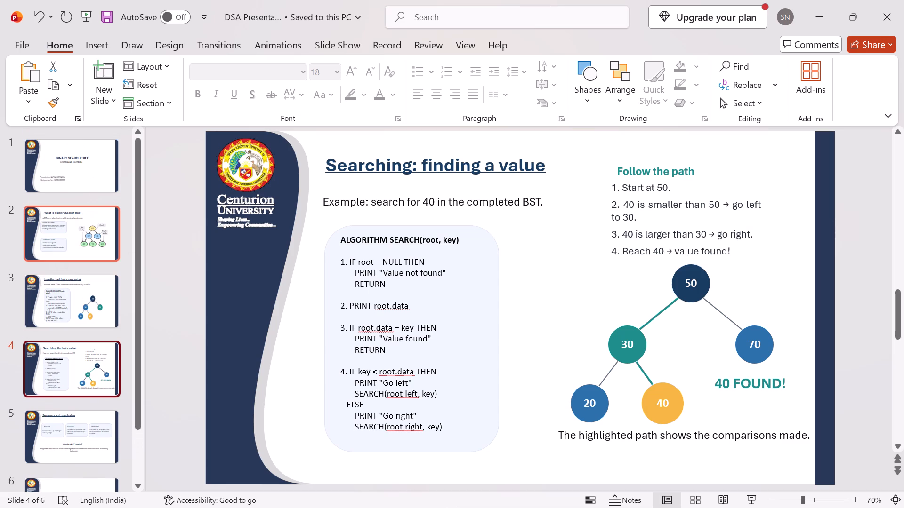
{"action": "left_click", "coordinate": [59, 252]}
{"action": "left_click", "coordinate": [65, 294]}
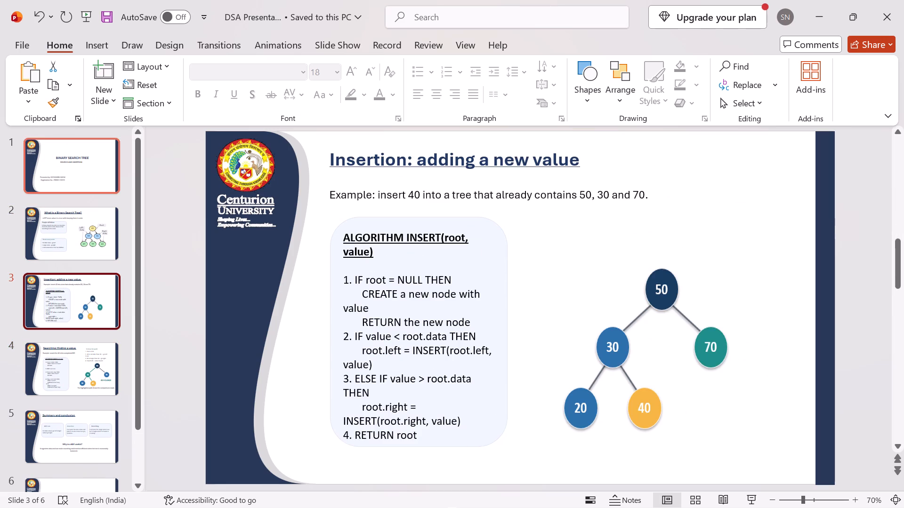
{"action": "left_click", "coordinate": [111, 102]}
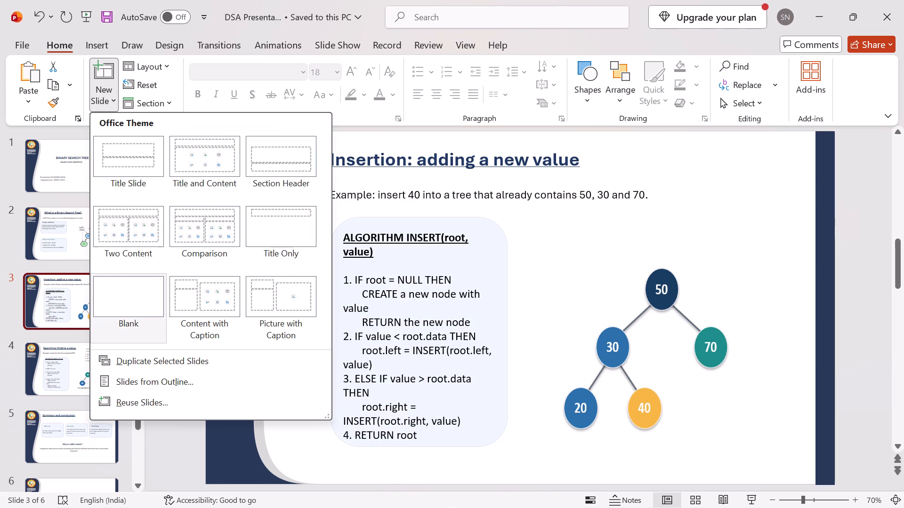
{"action": "left_click", "coordinate": [167, 364]}
{"action": "left_click", "coordinate": [89, 364]}
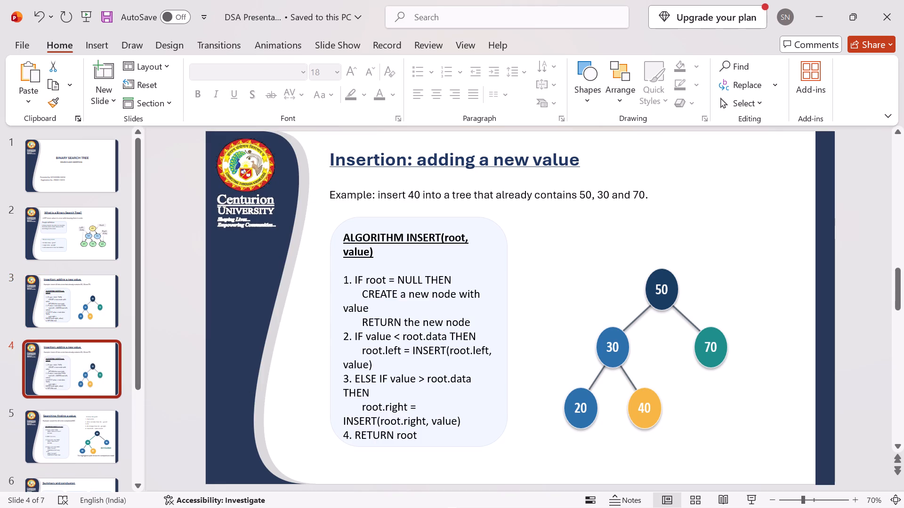
Clear the duplicated slide 4 of its title, text panel, algorithm text, example sentence and tree diagram, keeping only the university background.
{"action": "left_click", "coordinate": [426, 341]}
{"action": "left_click", "coordinate": [659, 248]}
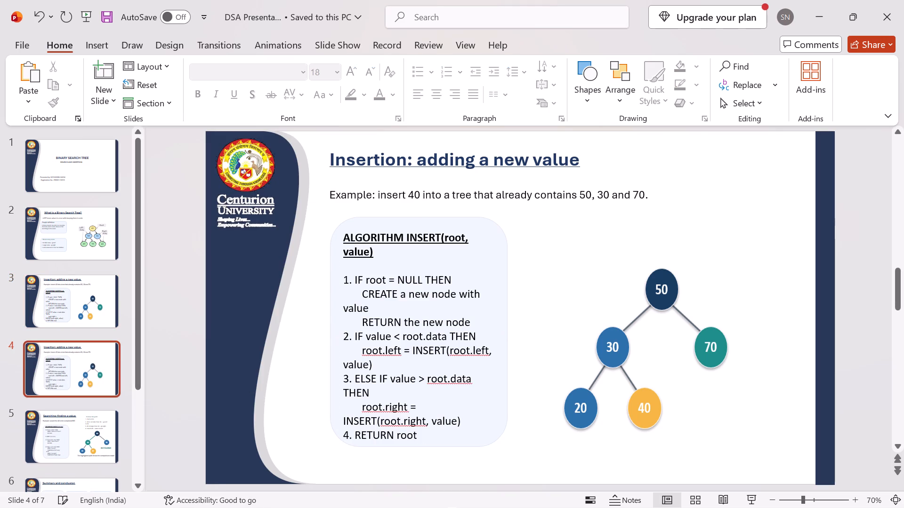
{"action": "left_click", "coordinate": [723, 165]}
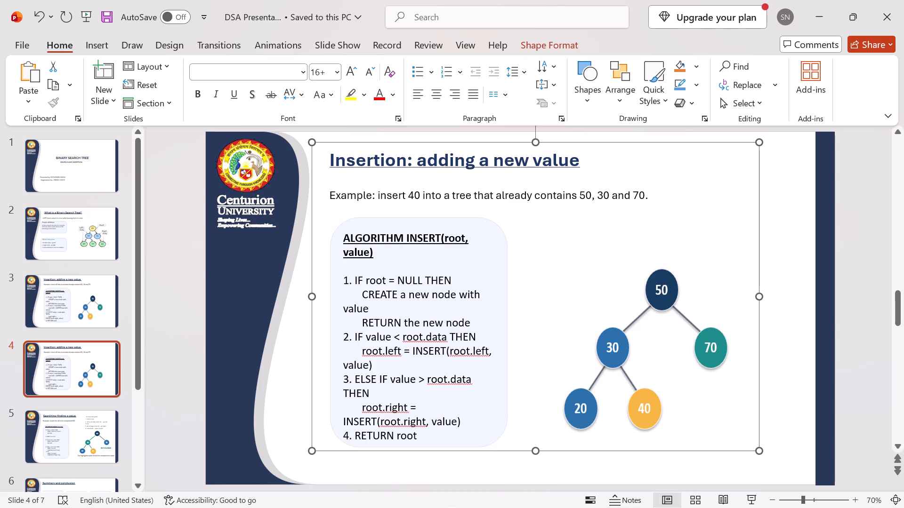
{"action": "key", "text": "Delete"}
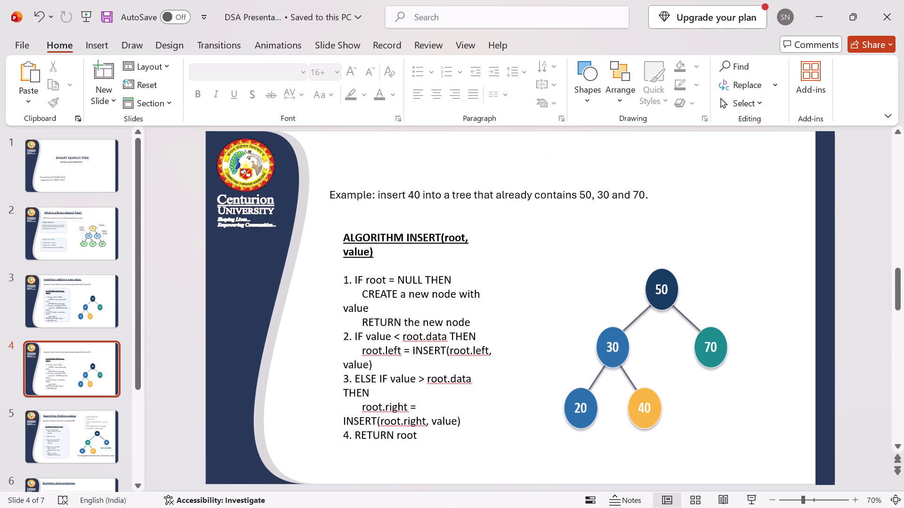
{"action": "left_click", "coordinate": [610, 249]}
{"action": "left_click", "coordinate": [399, 266]}
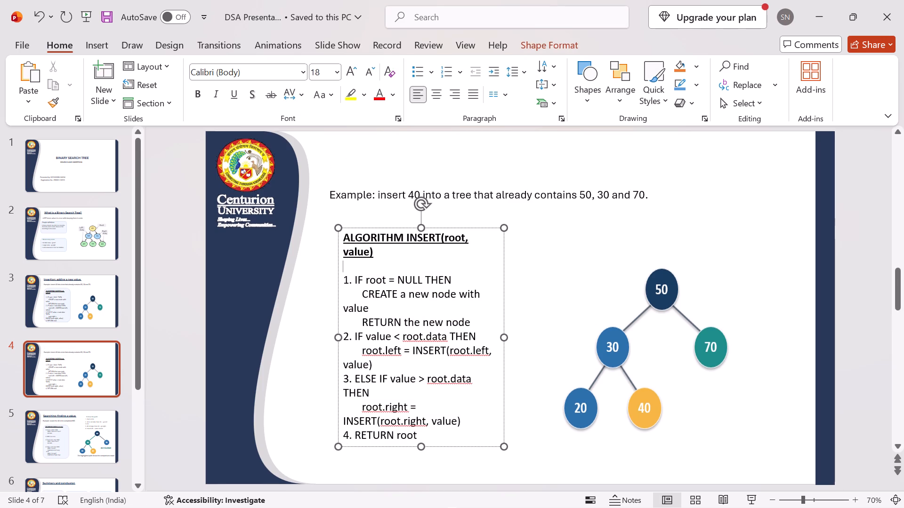
{"action": "key", "text": "ctrl+a"}
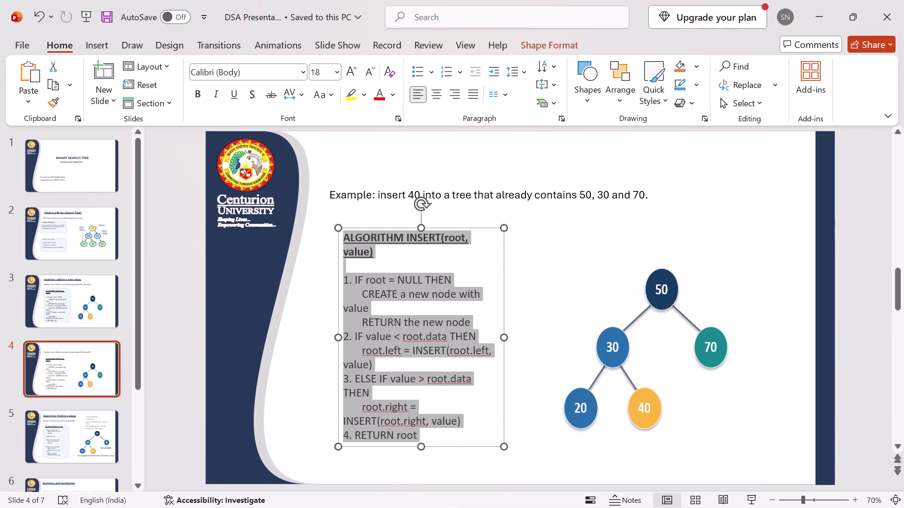
{"action": "key", "text": "Delete"}
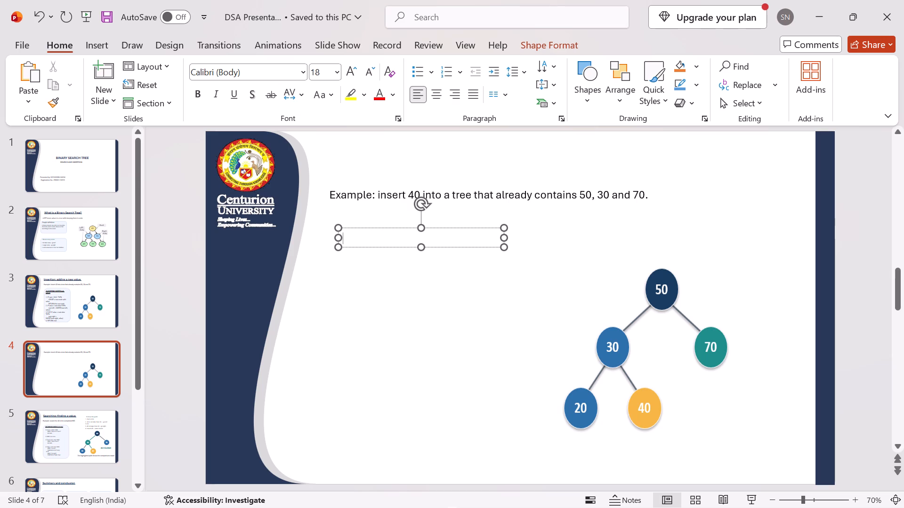
{"action": "left_click", "coordinate": [366, 198]}
{"action": "key", "text": "ctrl+a"}
{"action": "key", "text": "Delete"}
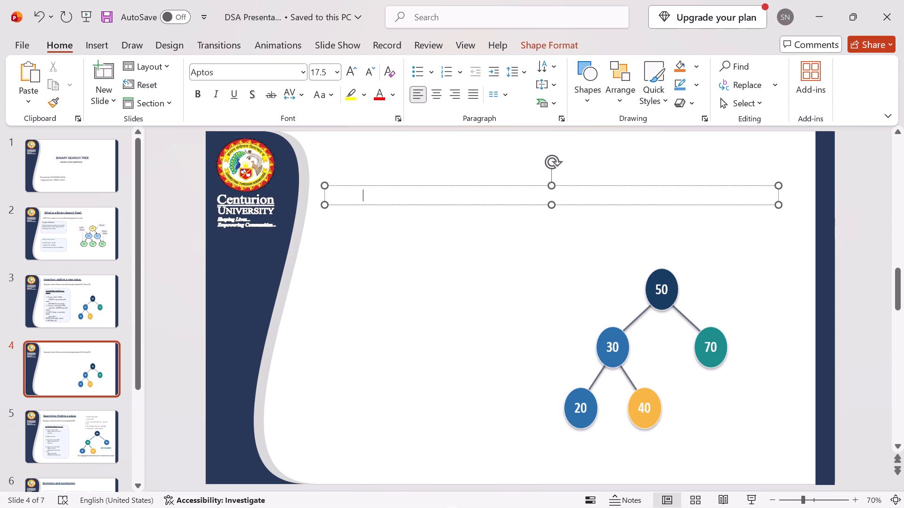
{"action": "left_click", "coordinate": [698, 348]}
{"action": "key", "text": "Delete"}
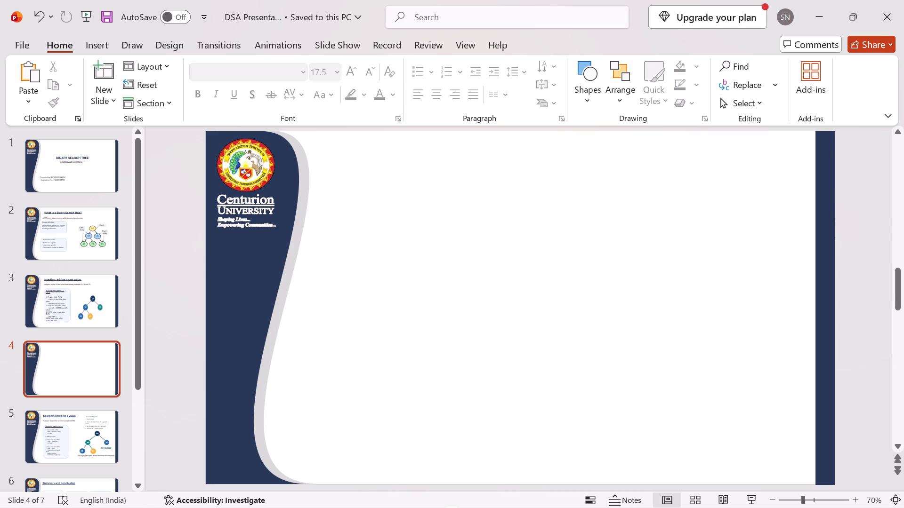
Paste the copied "Build the BST from a sequence" group onto slide 4 and position it clear of the logo and curved border.
{"action": "key", "text": "ctrl+v"}
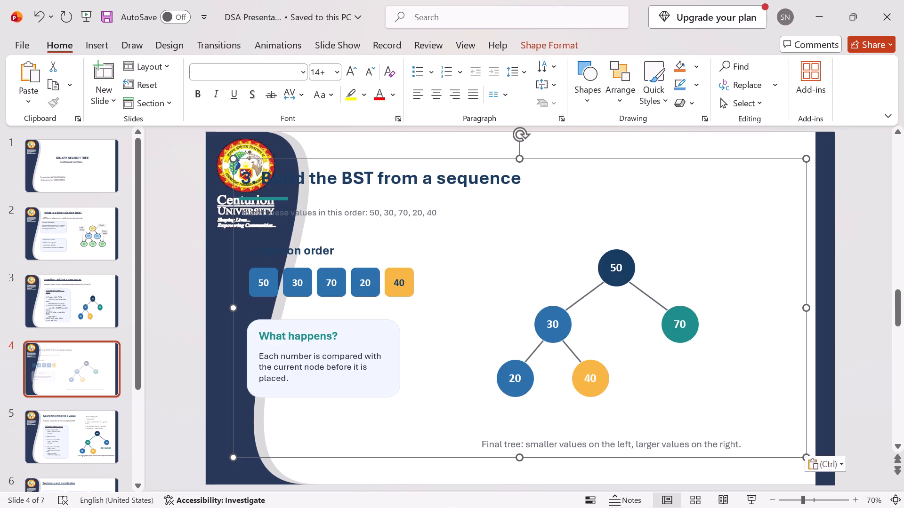
{"action": "left_click_drag", "start_coordinate": [631, 163], "coordinate": [710, 159]}
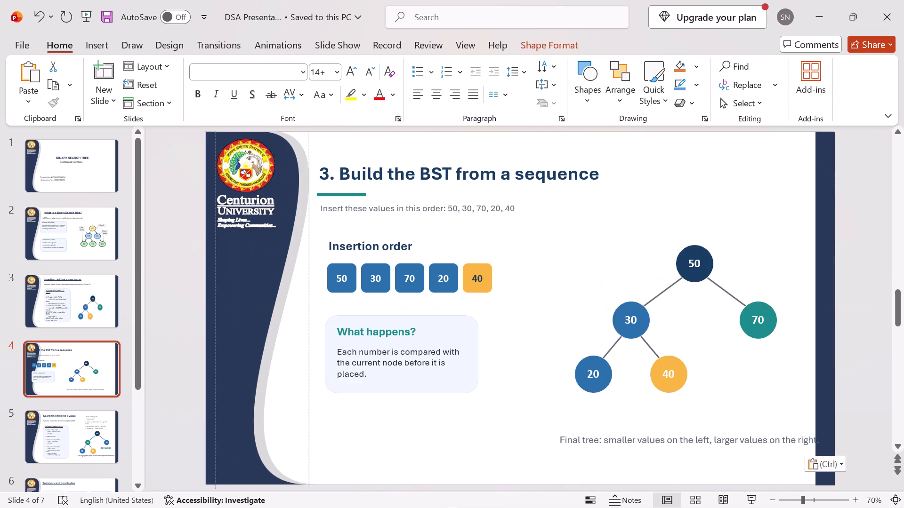
{"action": "left_click_drag", "start_coordinate": [710, 159], "coordinate": [709, 159]}
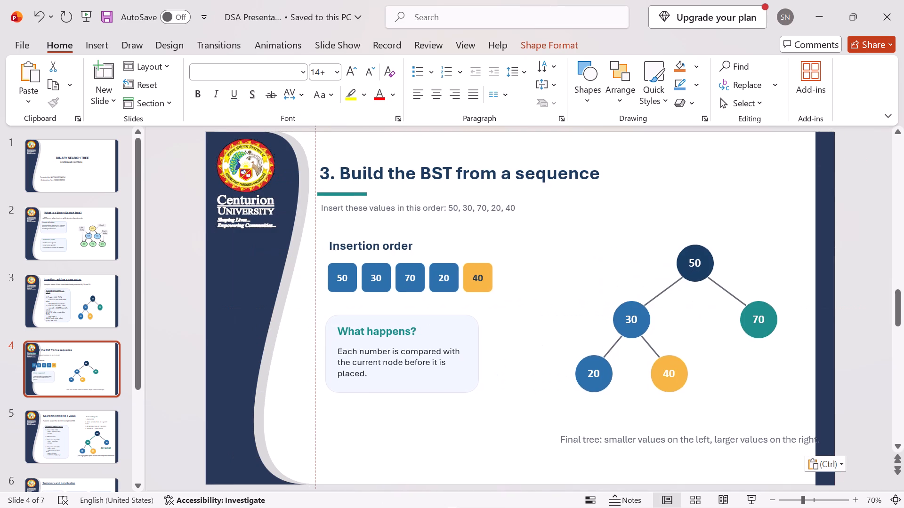
{"action": "left_click_drag", "start_coordinate": [709, 159], "coordinate": [709, 145]}
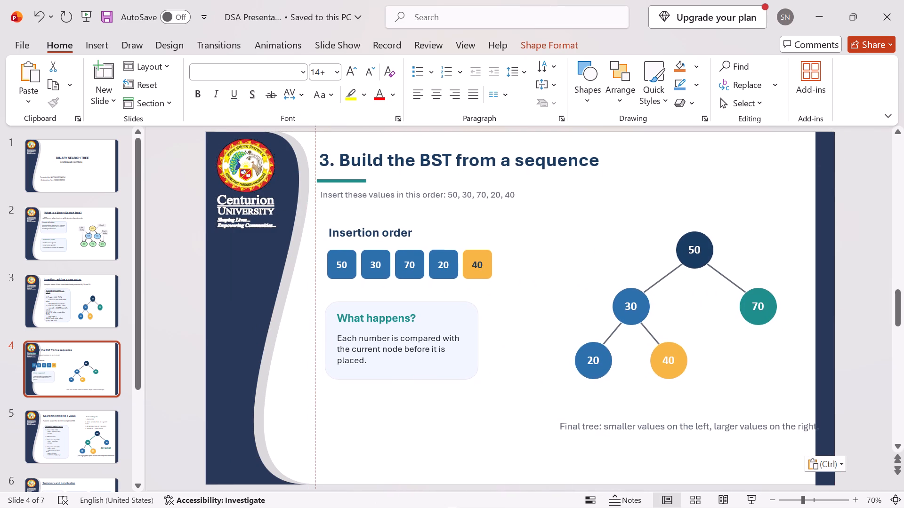
{"action": "left_click_drag", "start_coordinate": [709, 145], "coordinate": [709, 146]}
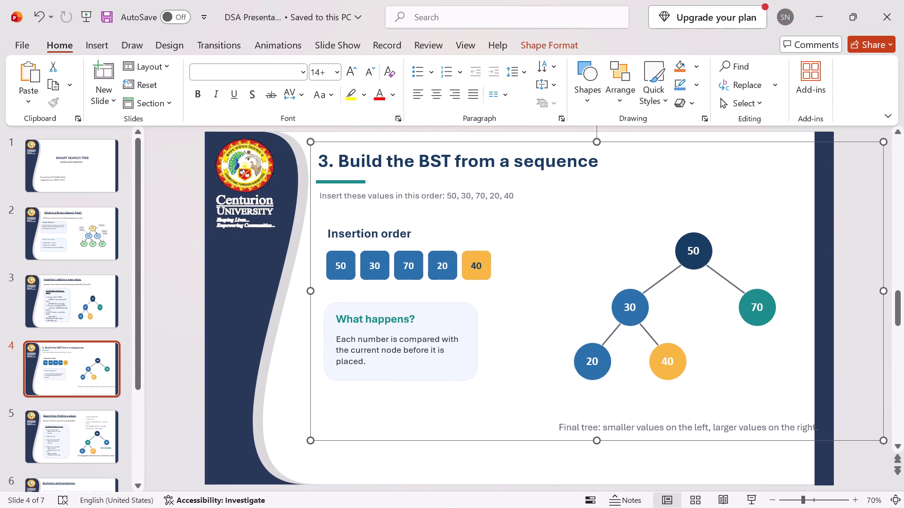
Delete the teal accent line under the "3. Build the BST from a sequence" title.
{"action": "left_click", "coordinate": [339, 181]}
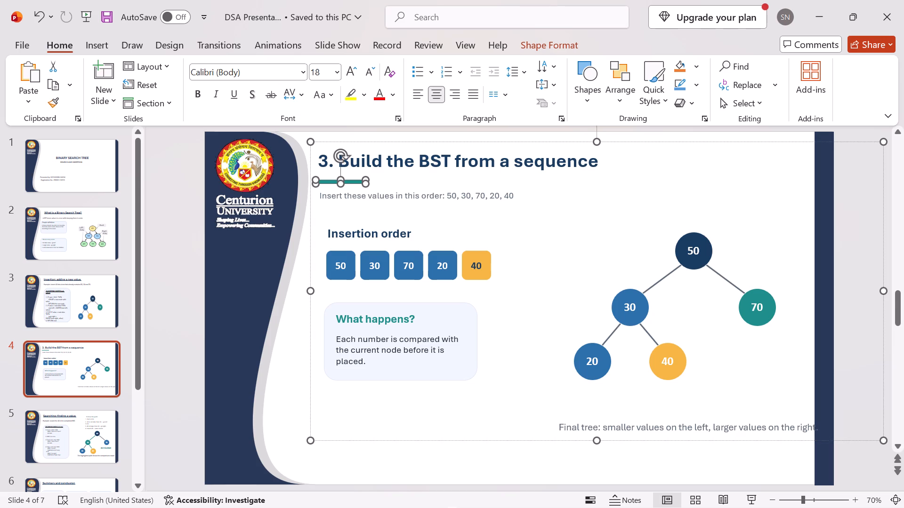
{"action": "key", "text": "Delete"}
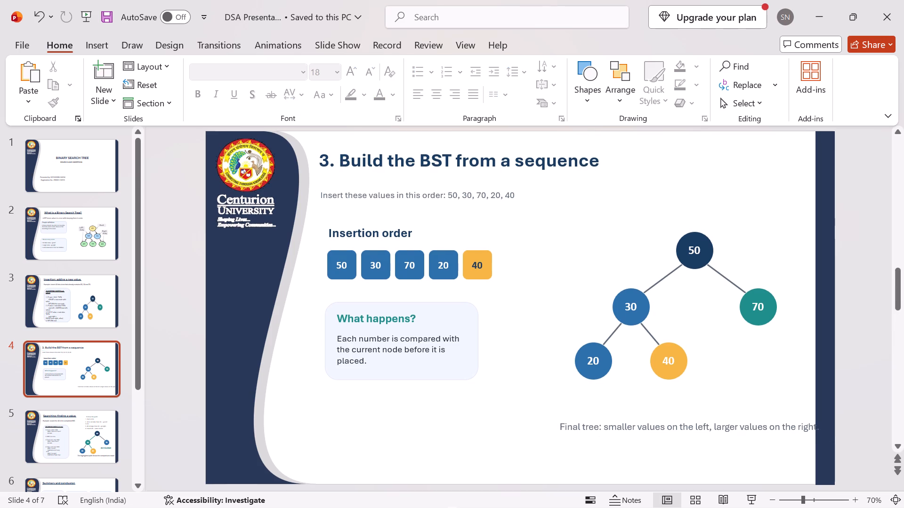
Remove the "3." prefix from slide 4's title and nudge the title slightly to the right.
{"action": "left_click_drag", "start_coordinate": [339, 162], "coordinate": [311, 160]}
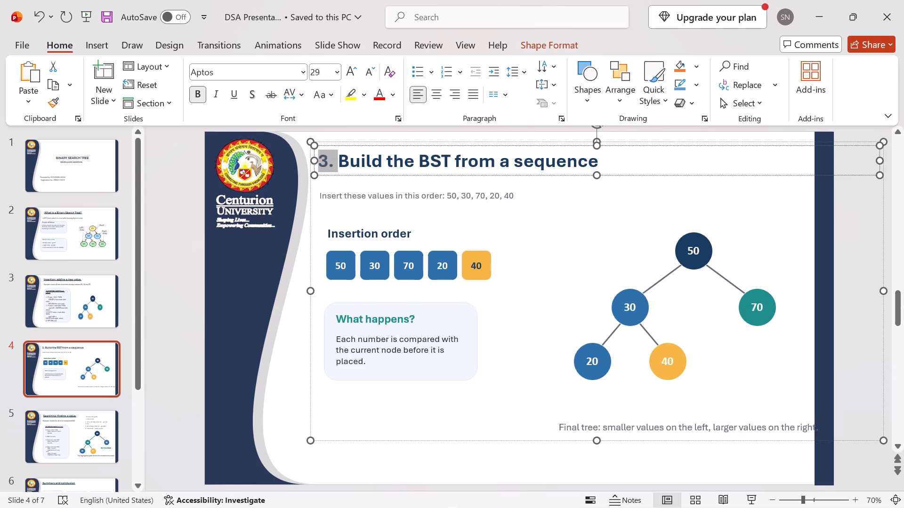
{"action": "key", "text": "Delete"}
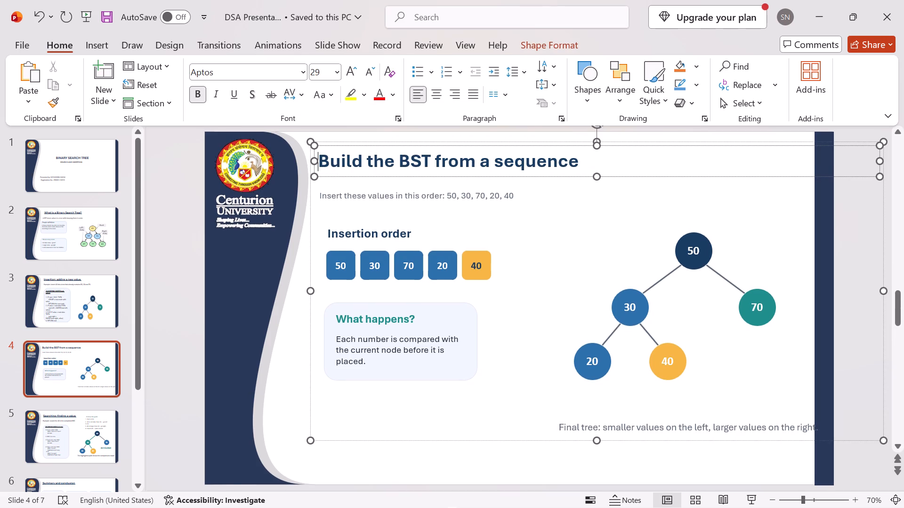
{"action": "left_click_drag", "start_coordinate": [605, 161], "coordinate": [614, 163]}
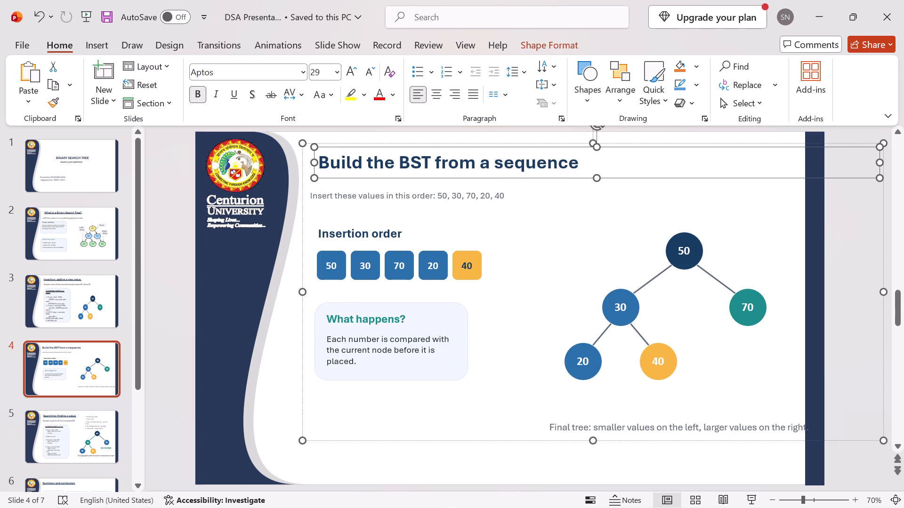
Move the "Final tree" caption left, off the dark side band and centred beneath node 40.
{"action": "left_click", "coordinate": [661, 429]}
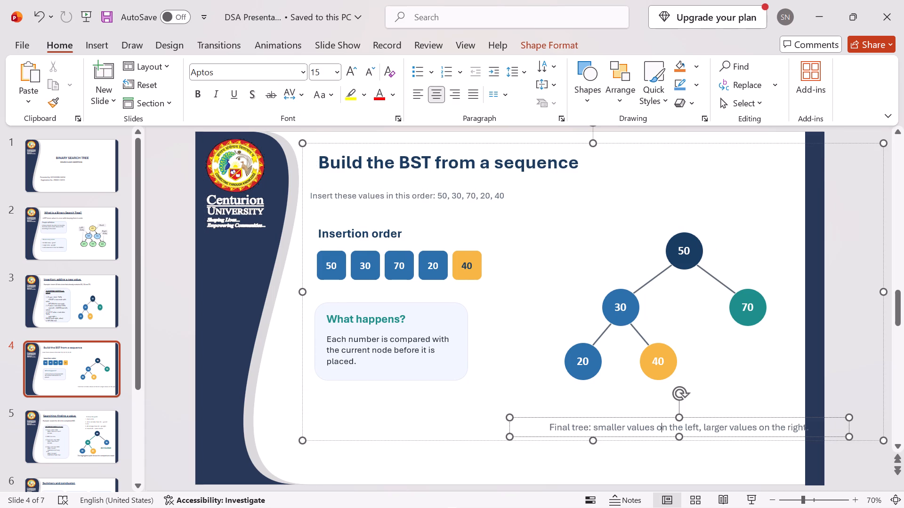
{"action": "left_click_drag", "start_coordinate": [740, 420], "coordinate": [721, 420]}
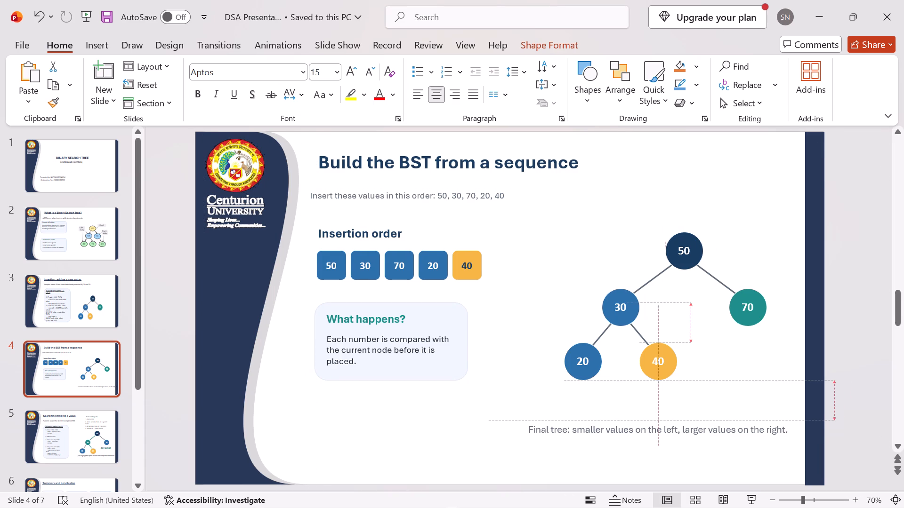
{"action": "left_click_drag", "start_coordinate": [721, 420], "coordinate": [719, 420]}
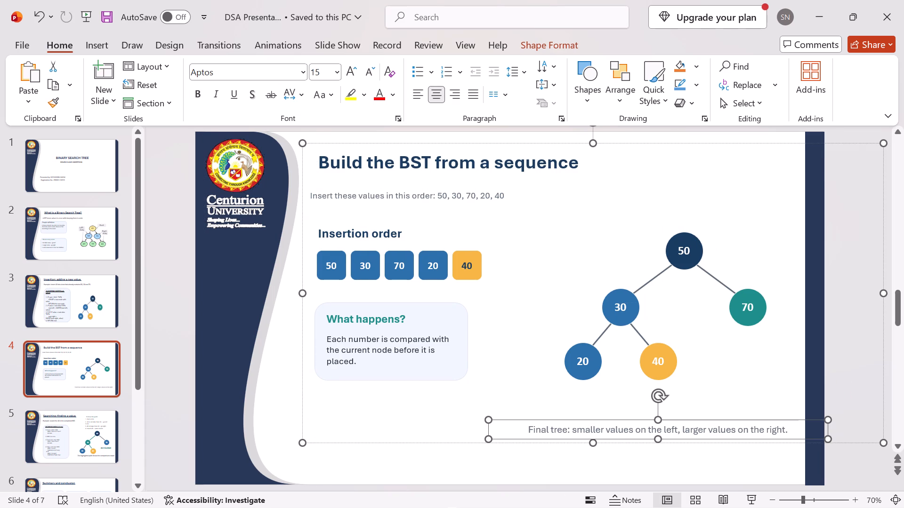
Set the font colour of the whole "Final tree" caption to black.
{"action": "left_click", "coordinate": [395, 94]}
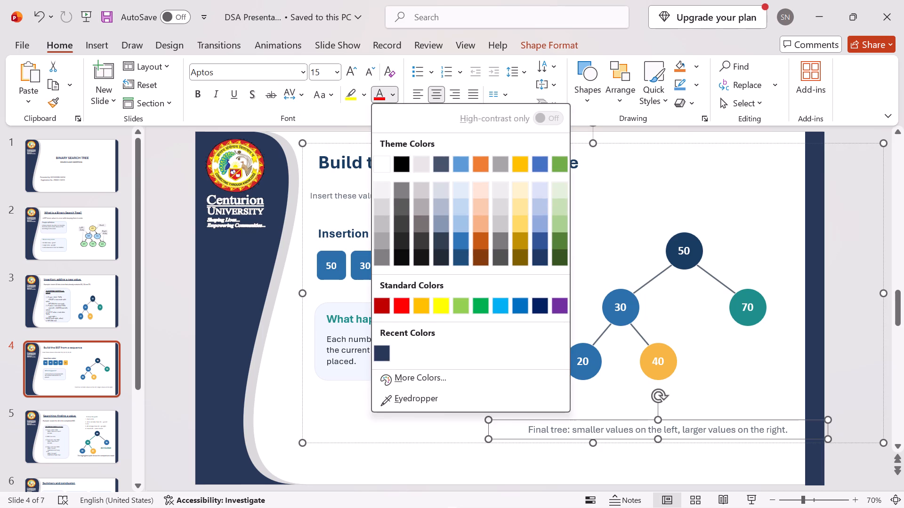
{"action": "left_click", "coordinate": [542, 426]}
{"action": "left_click", "coordinate": [544, 429]}
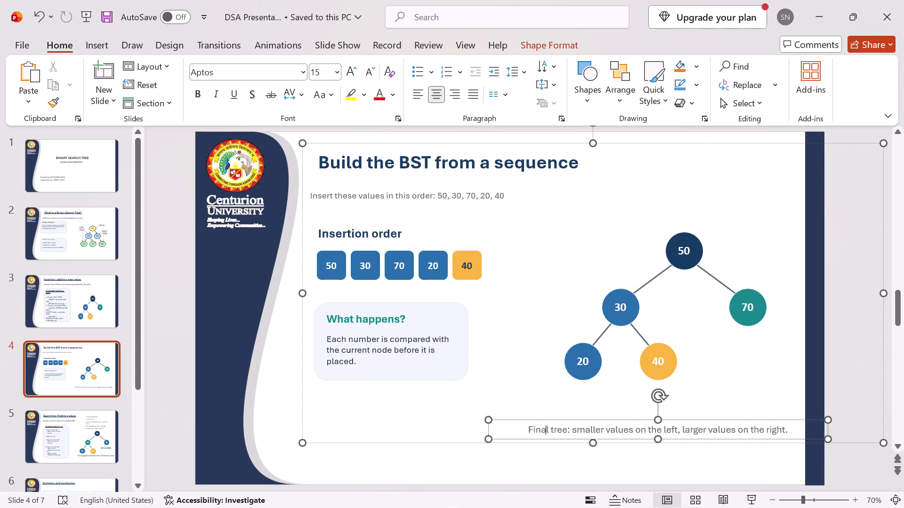
{"action": "key", "text": "ctrl+a"}
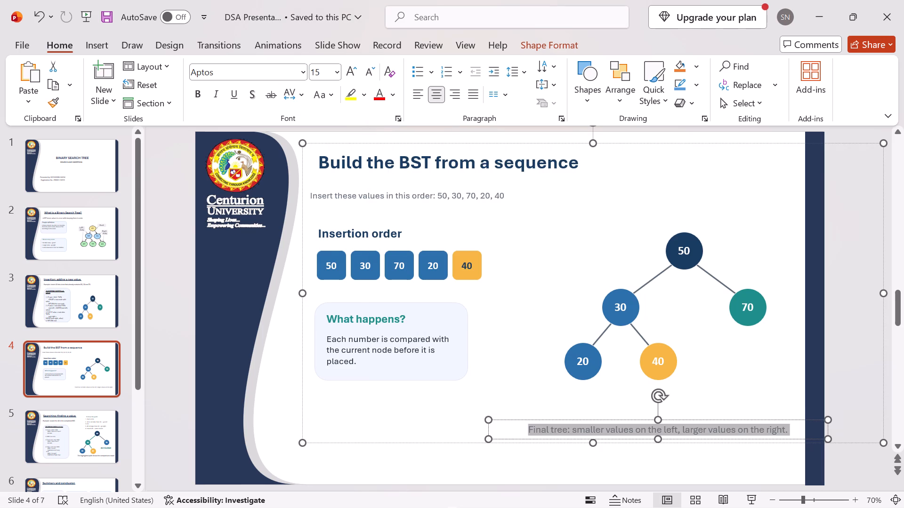
{"action": "left_click", "coordinate": [391, 93]}
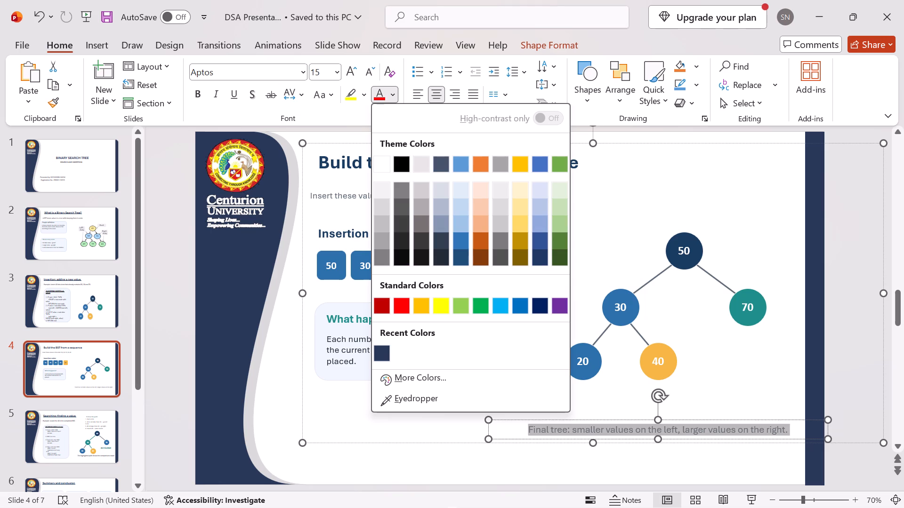
{"action": "left_click", "coordinate": [403, 161]}
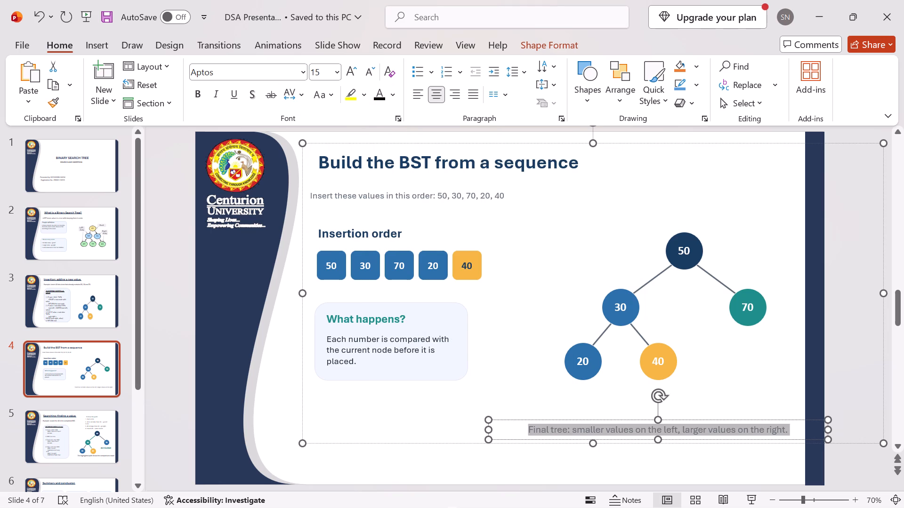
Set the "Insert these values in this order" line to black text at font size 16.
{"action": "left_click", "coordinate": [355, 197]}
{"action": "key", "text": "ctrl+a"}
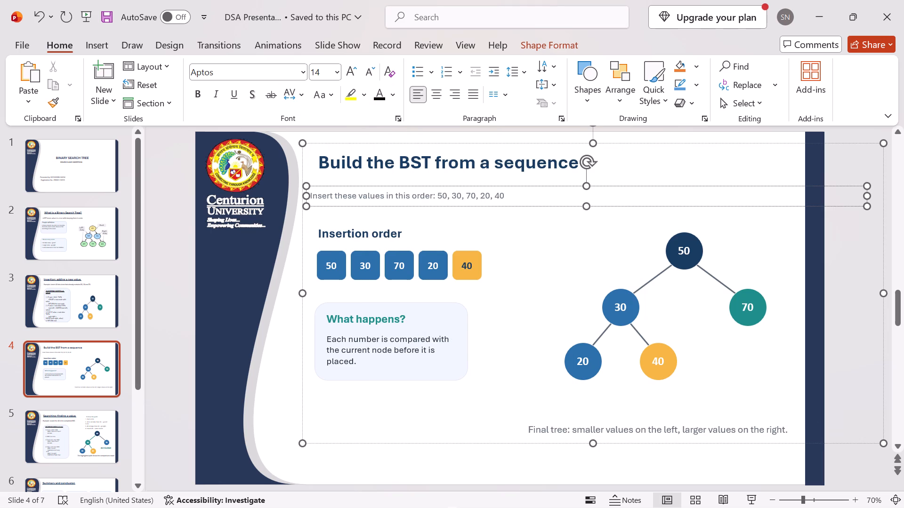
{"action": "left_click", "coordinate": [377, 93]}
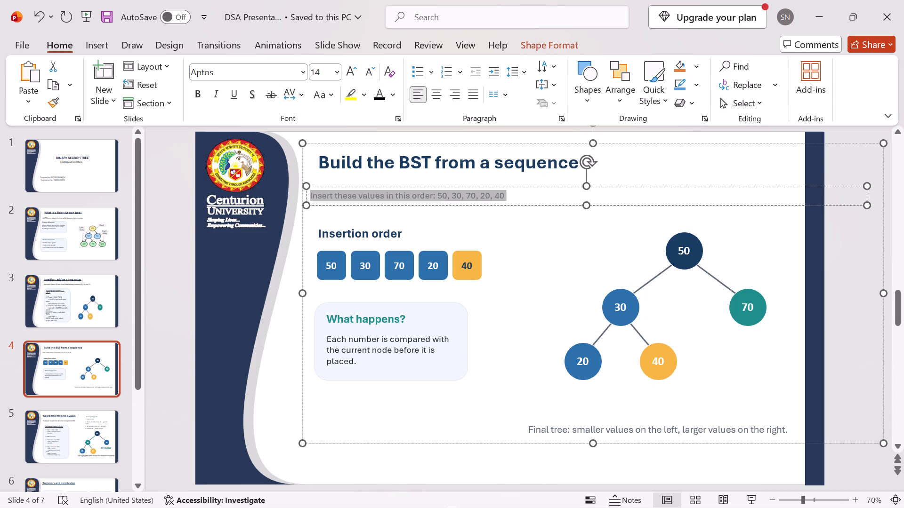
{"action": "left_click", "coordinate": [355, 64]}
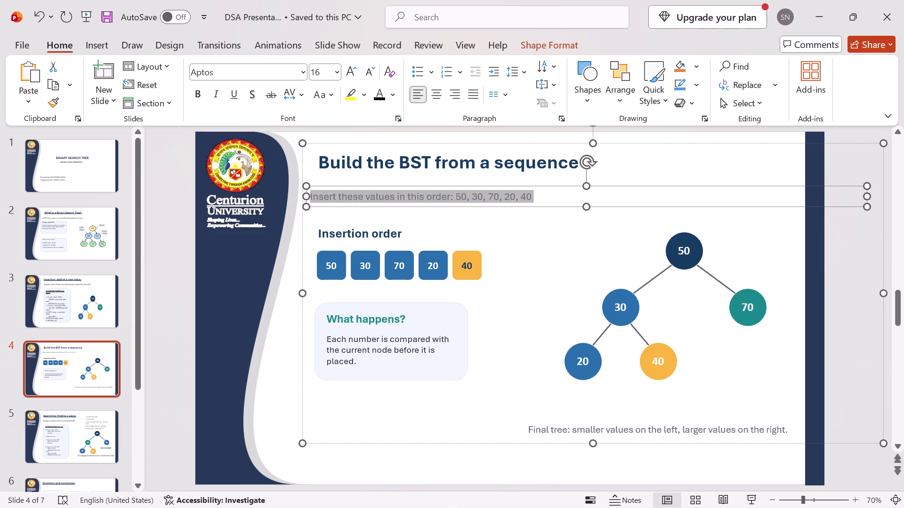
Set the font size of the whole "Final tree" caption to 16.
{"action": "left_click", "coordinate": [561, 431]}
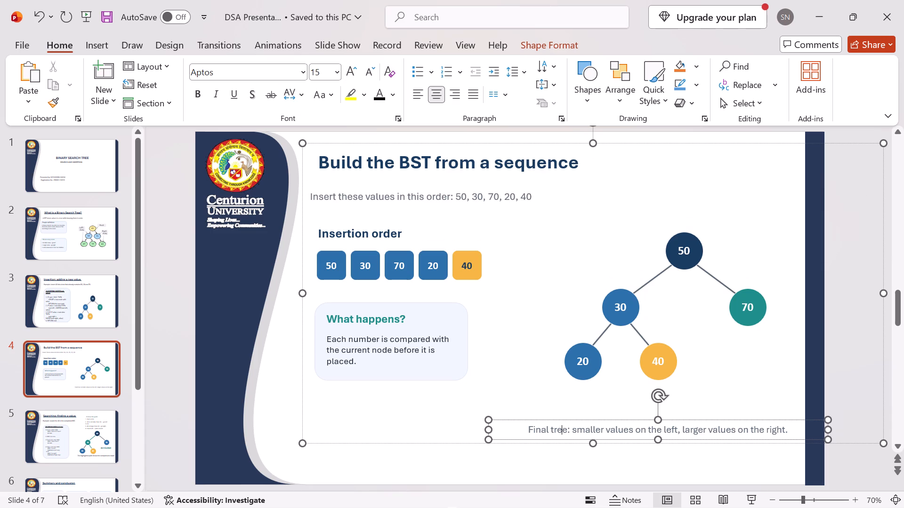
{"action": "left_click", "coordinate": [561, 431]}
{"action": "key", "text": "ctrl+a"}
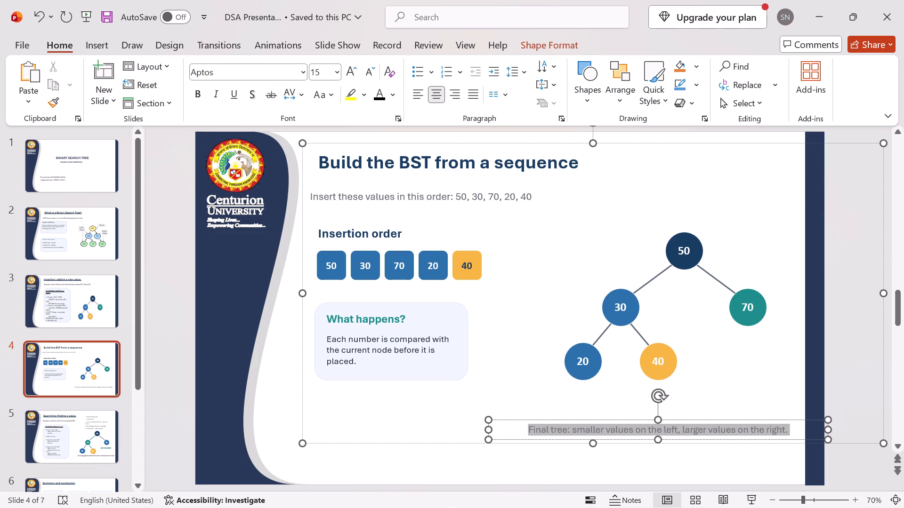
{"action": "left_click", "coordinate": [354, 66]}
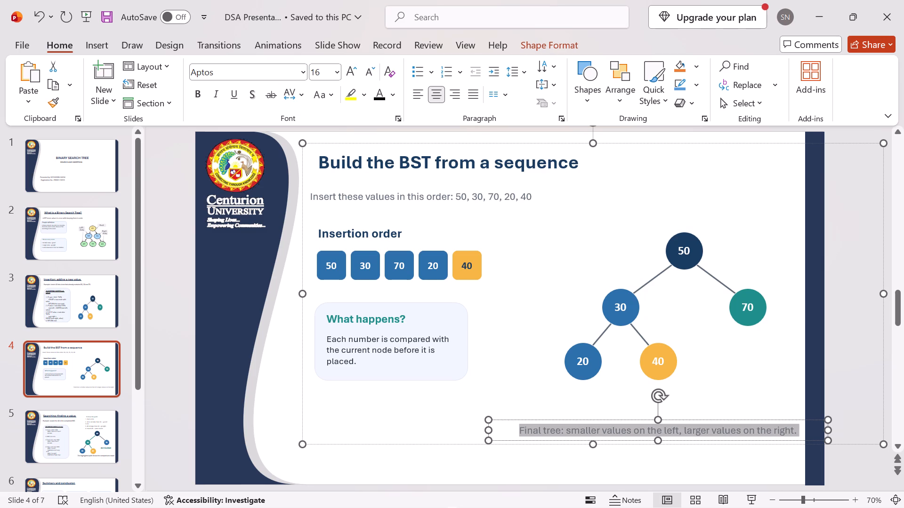
{"action": "left_click", "coordinate": [561, 229]}
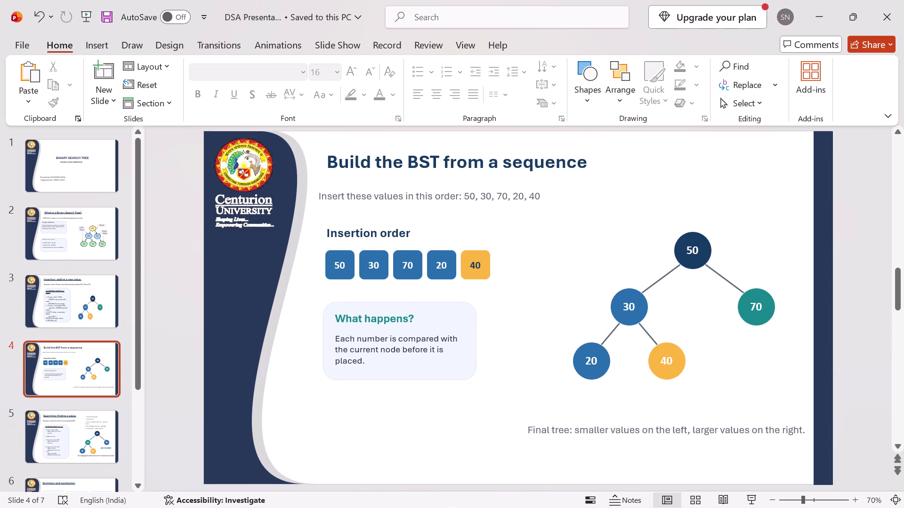
Move the "Insert these values in this order" line slightly to the right so it sits beneath the slide title's text.
{"action": "left_click", "coordinate": [381, 192]}
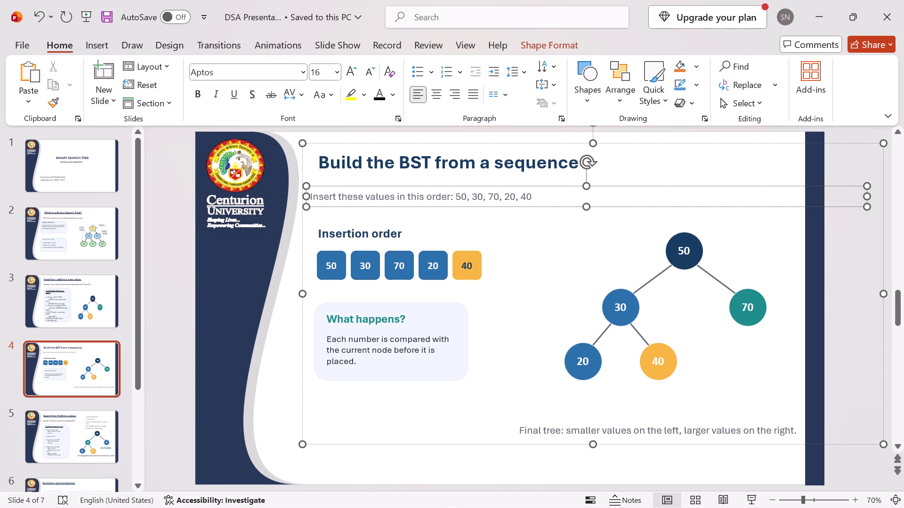
{"action": "left_click", "coordinate": [432, 187]}
{"action": "left_click_drag", "start_coordinate": [432, 187], "coordinate": [446, 185]}
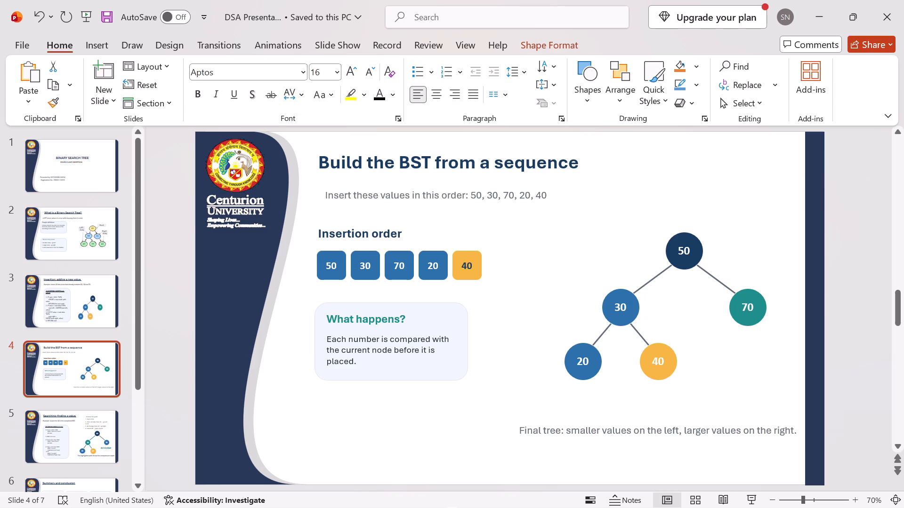
{"action": "left_click_drag", "start_coordinate": [446, 185], "coordinate": [445, 188]}
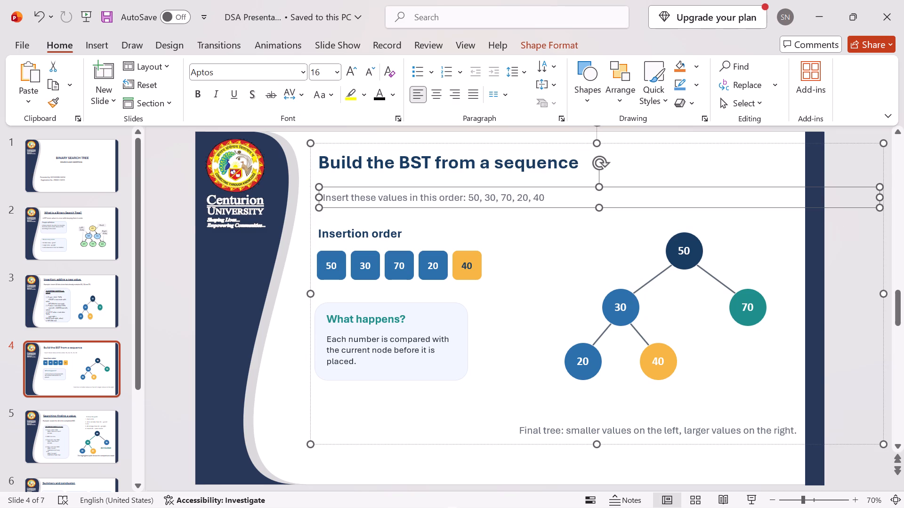
Apply the current font colour to the whole "Insert these values in this order" line.
{"action": "left_click", "coordinate": [376, 198]}
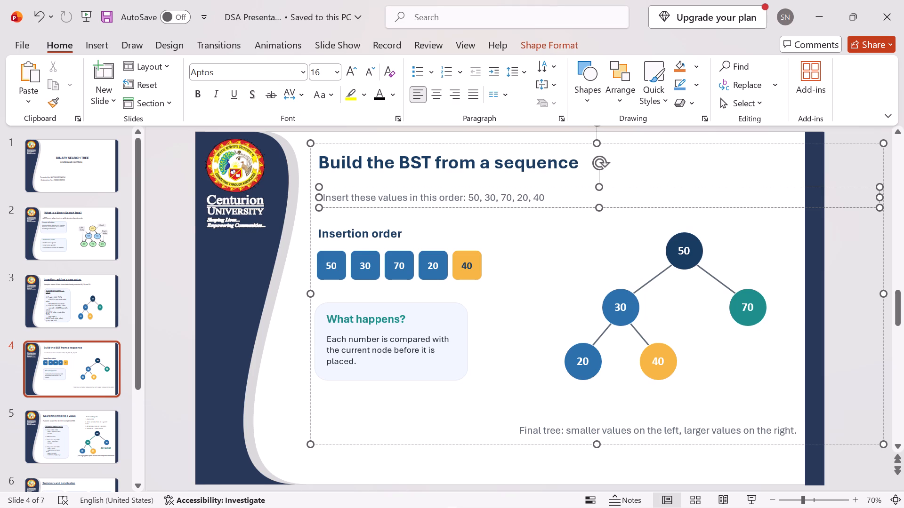
{"action": "key", "text": "ctrl+a"}
{"action": "left_click", "coordinate": [381, 93]}
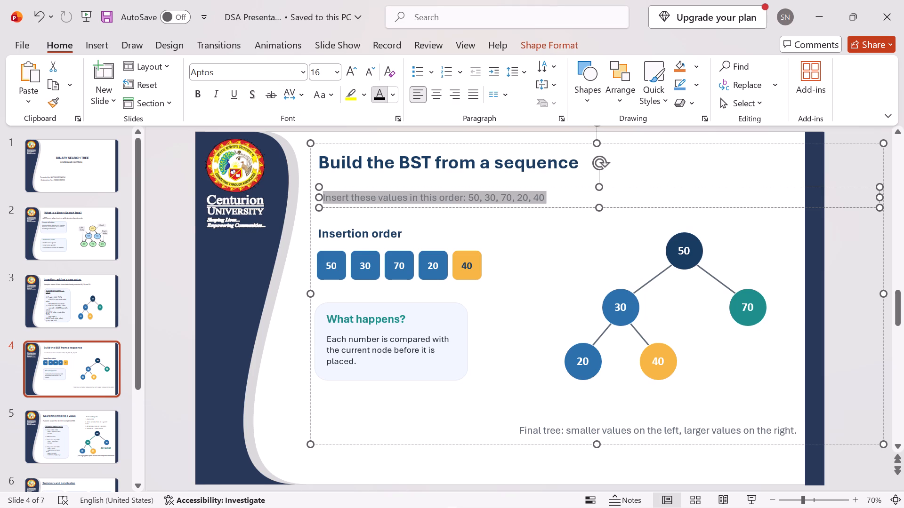
Move the "Final tree" caption straight up, closer to the bottom row of tree nodes 20 and 40.
{"action": "left_click", "coordinate": [565, 430]}
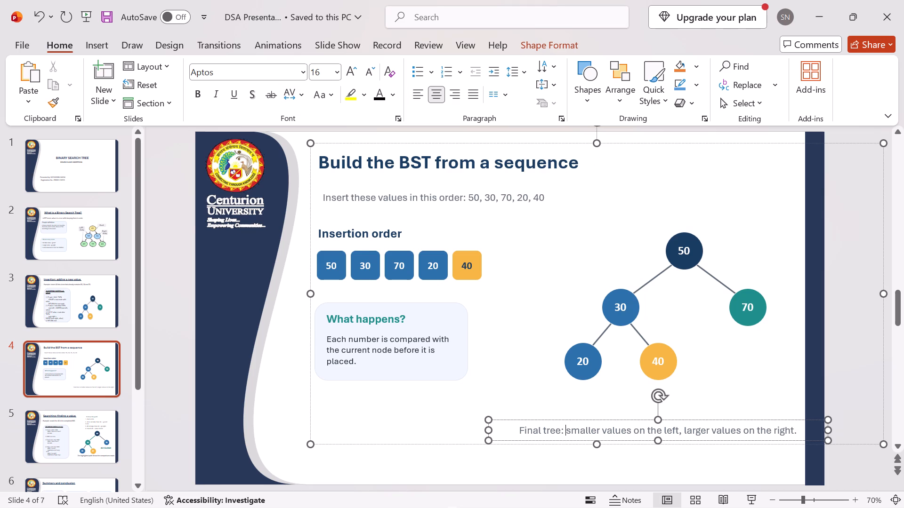
{"action": "left_click_drag", "start_coordinate": [697, 416], "coordinate": [693, 403]}
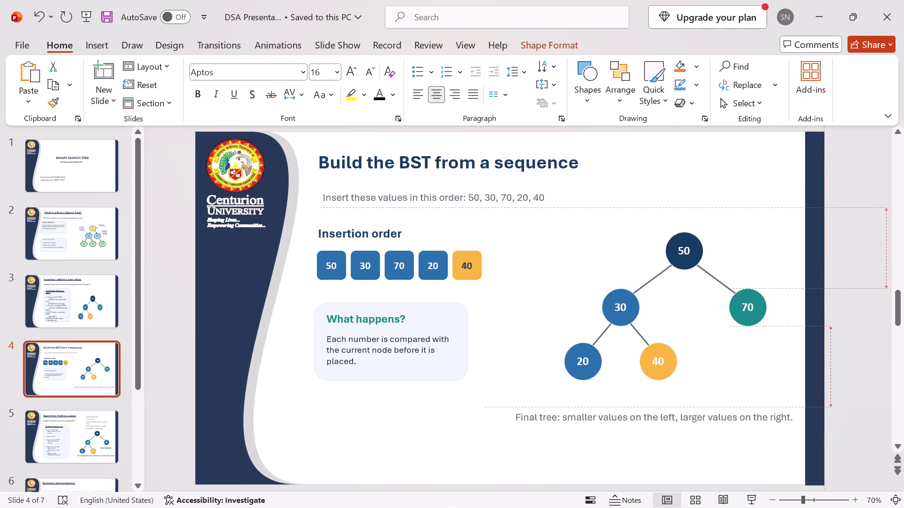
{"action": "left_click_drag", "start_coordinate": [693, 403], "coordinate": [697, 400]}
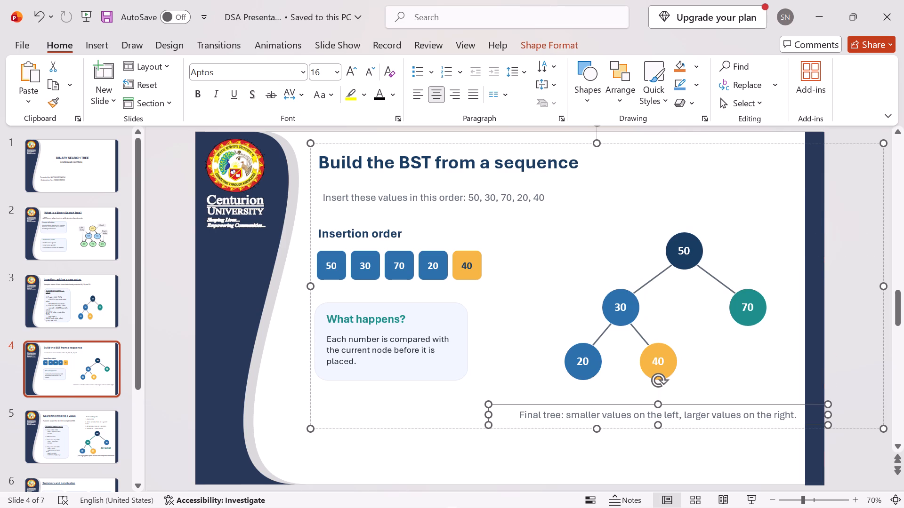
{"action": "left_click", "coordinate": [626, 490]}
{"action": "left_click", "coordinate": [295, 339]}
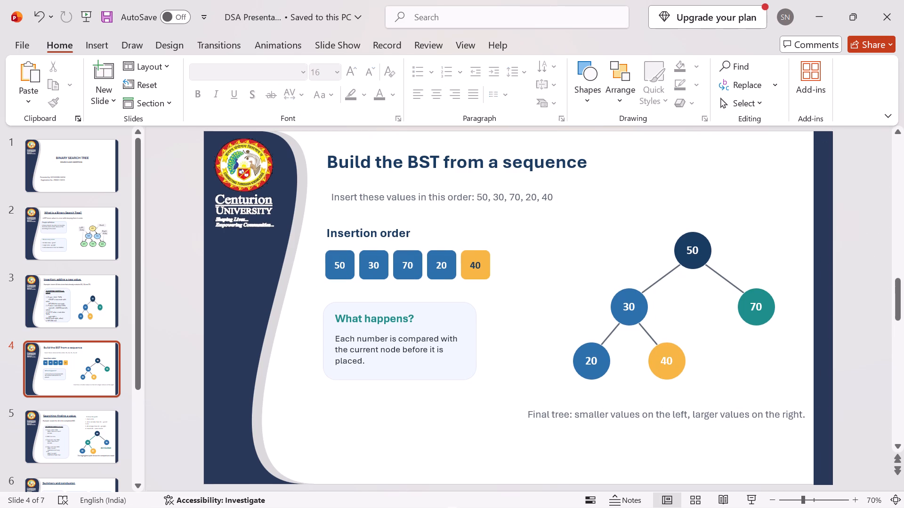
{"action": "left_click", "coordinate": [545, 282]}
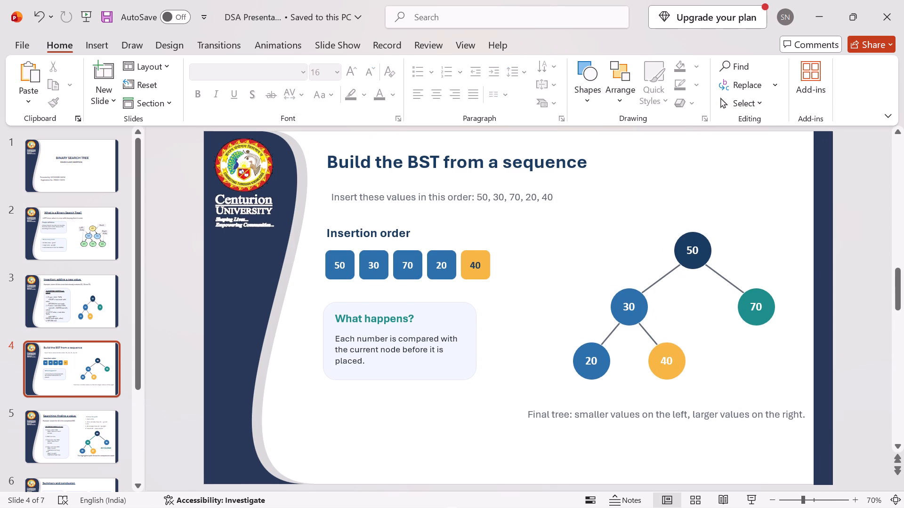
Shift slide 4's whole content group, including title, tree and caption, slightly left and down.
{"action": "left_click", "coordinate": [694, 160]}
{"action": "left_click", "coordinate": [694, 160]}
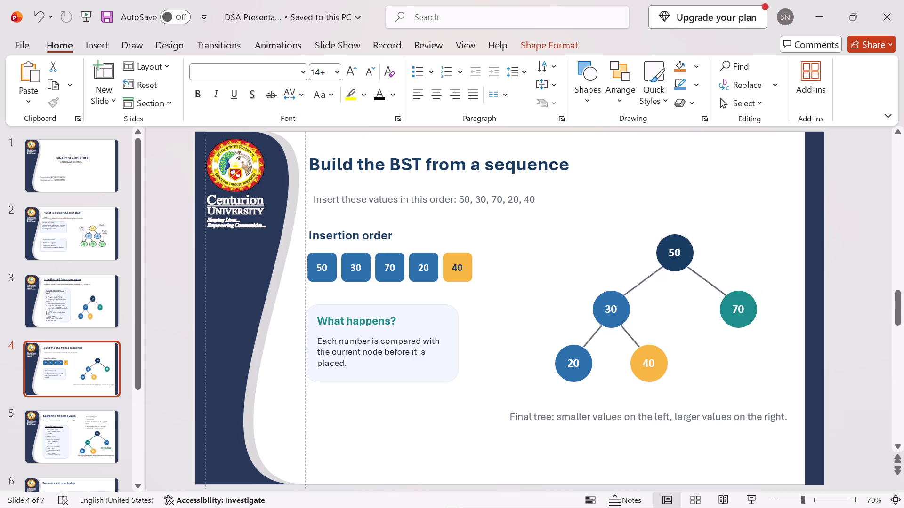